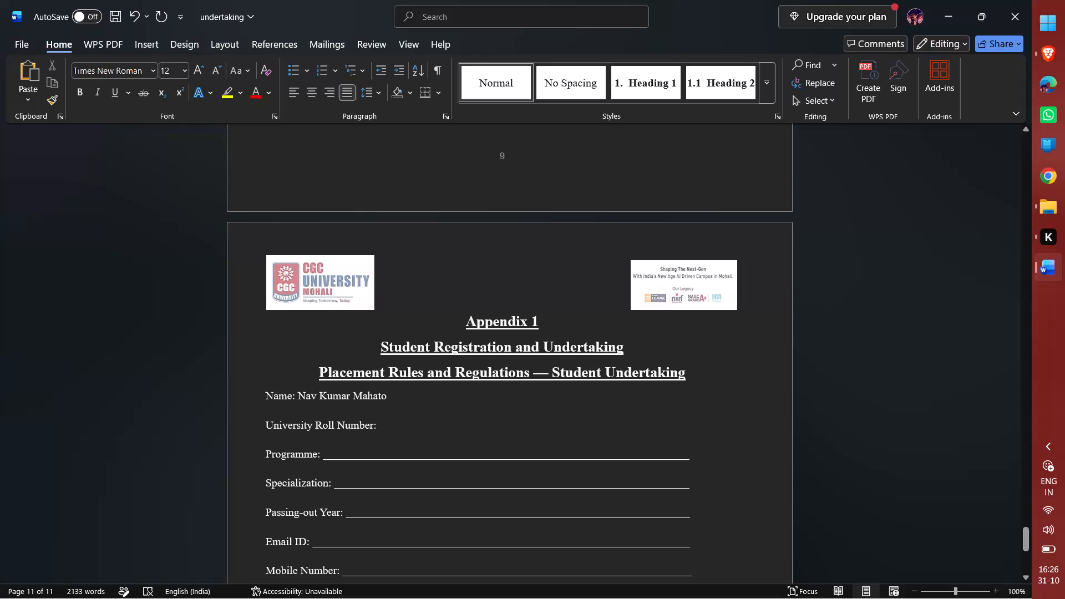
# Enter the student's roll number after the University Roll Number label in the Appendix 1 form.
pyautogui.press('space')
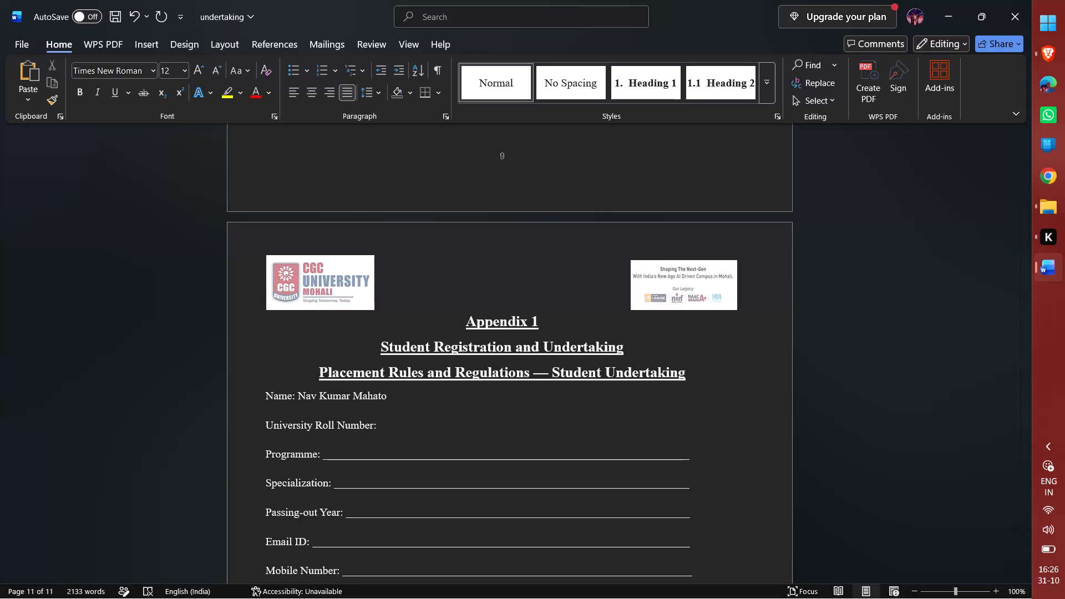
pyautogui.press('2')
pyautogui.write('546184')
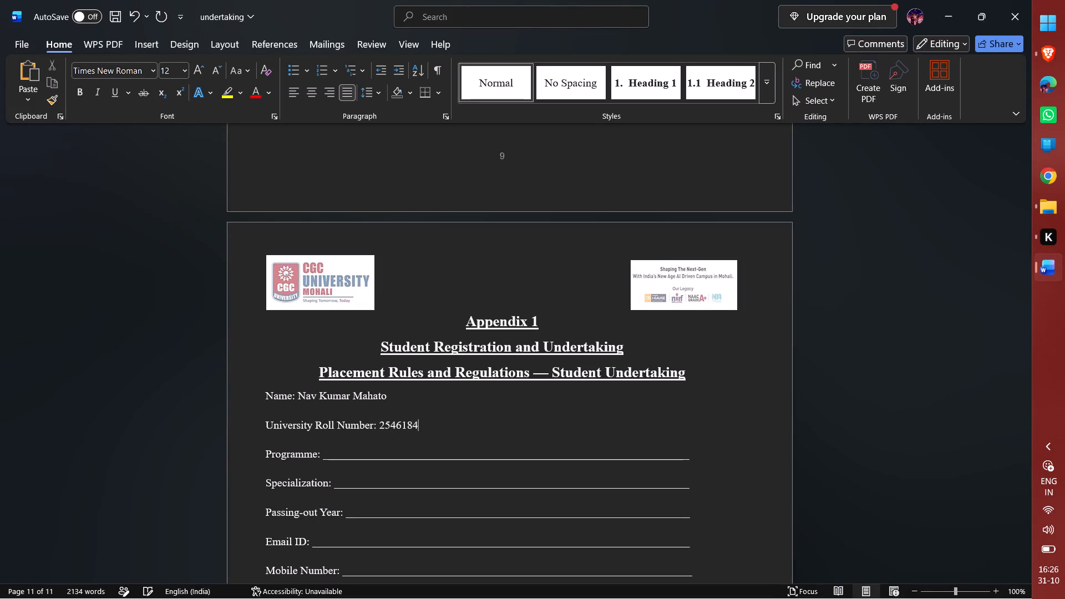
# Replace the blank line after the Programme label with "Btech CSE".
pyautogui.moveTo(321, 456); pyautogui.dragTo(459, 465)
pyautogui.press('BackSpace')
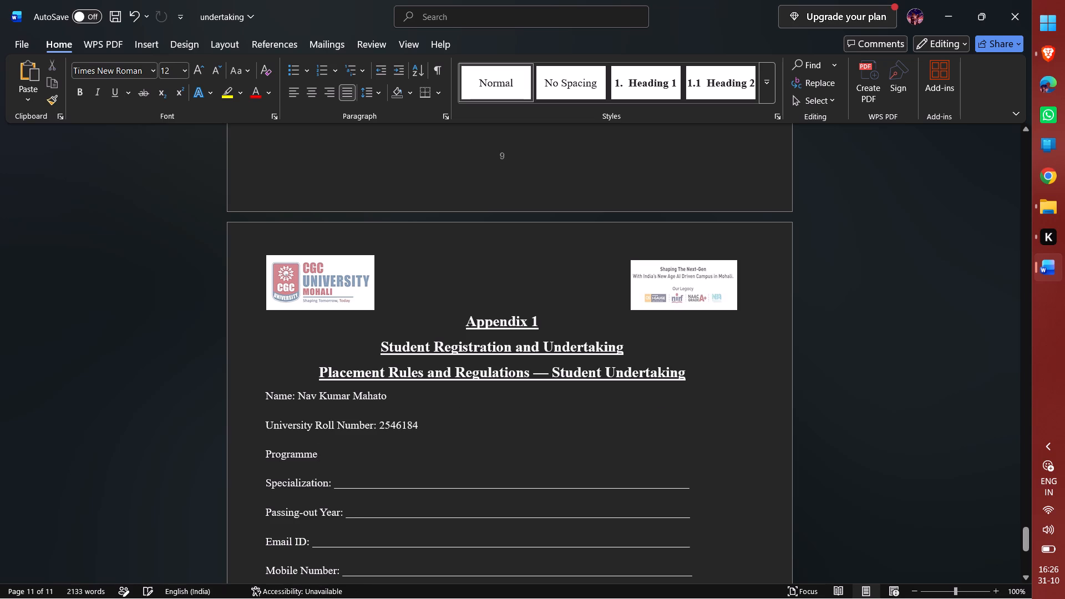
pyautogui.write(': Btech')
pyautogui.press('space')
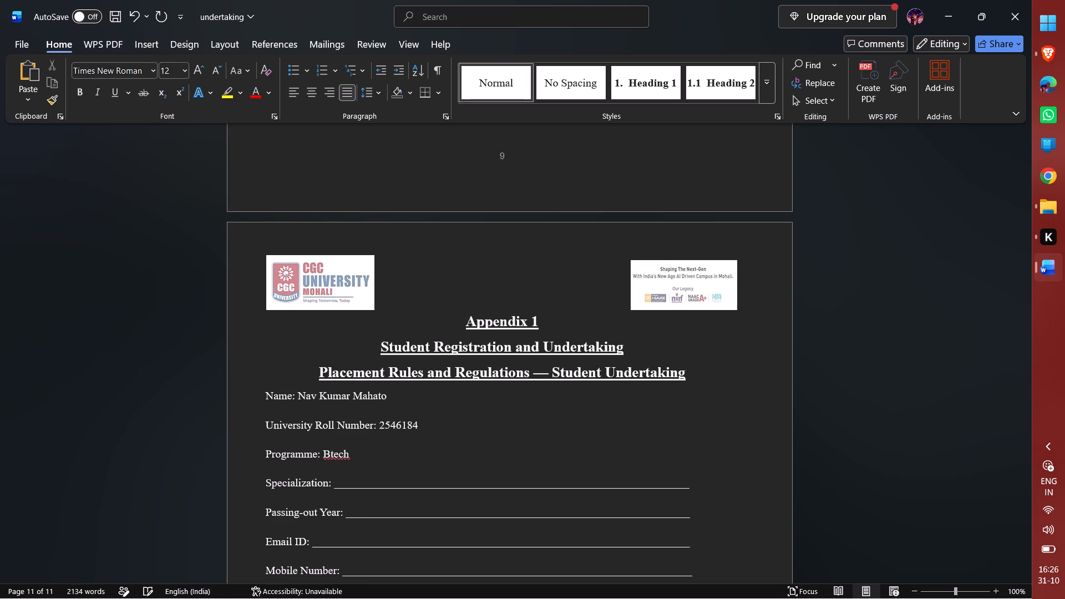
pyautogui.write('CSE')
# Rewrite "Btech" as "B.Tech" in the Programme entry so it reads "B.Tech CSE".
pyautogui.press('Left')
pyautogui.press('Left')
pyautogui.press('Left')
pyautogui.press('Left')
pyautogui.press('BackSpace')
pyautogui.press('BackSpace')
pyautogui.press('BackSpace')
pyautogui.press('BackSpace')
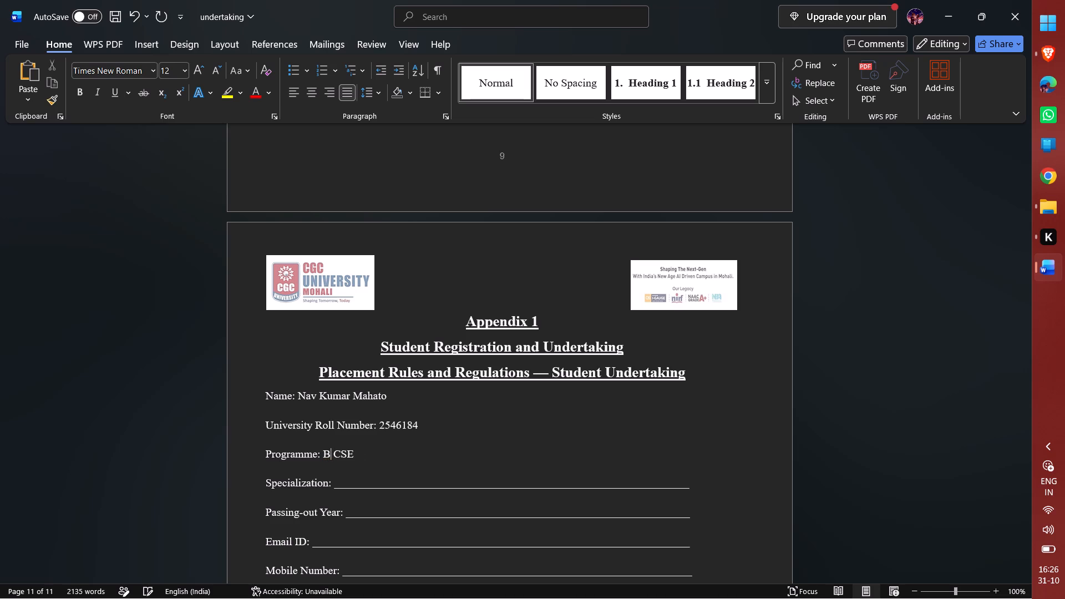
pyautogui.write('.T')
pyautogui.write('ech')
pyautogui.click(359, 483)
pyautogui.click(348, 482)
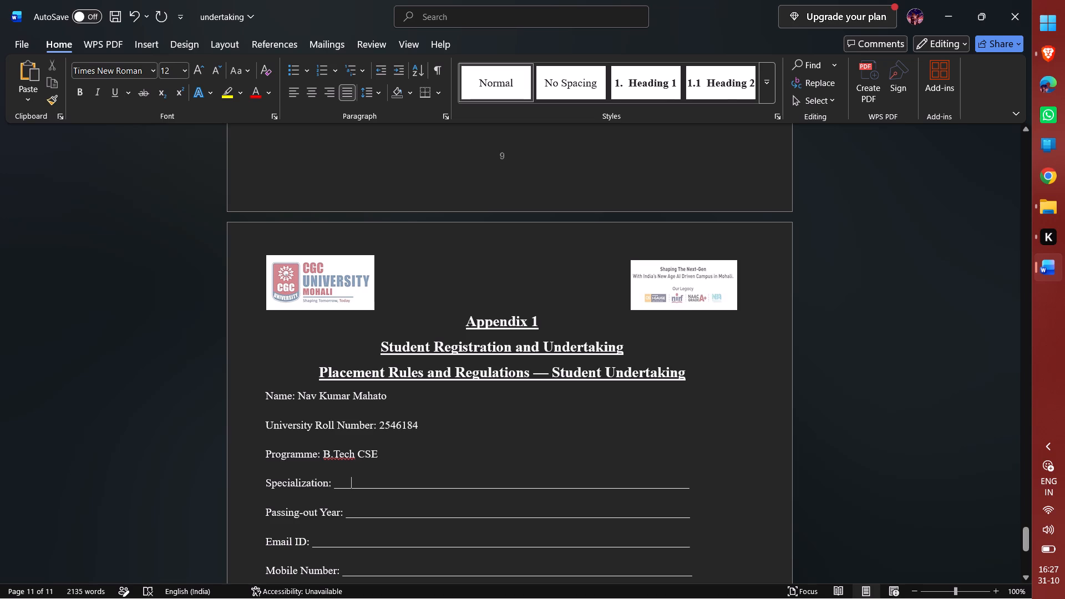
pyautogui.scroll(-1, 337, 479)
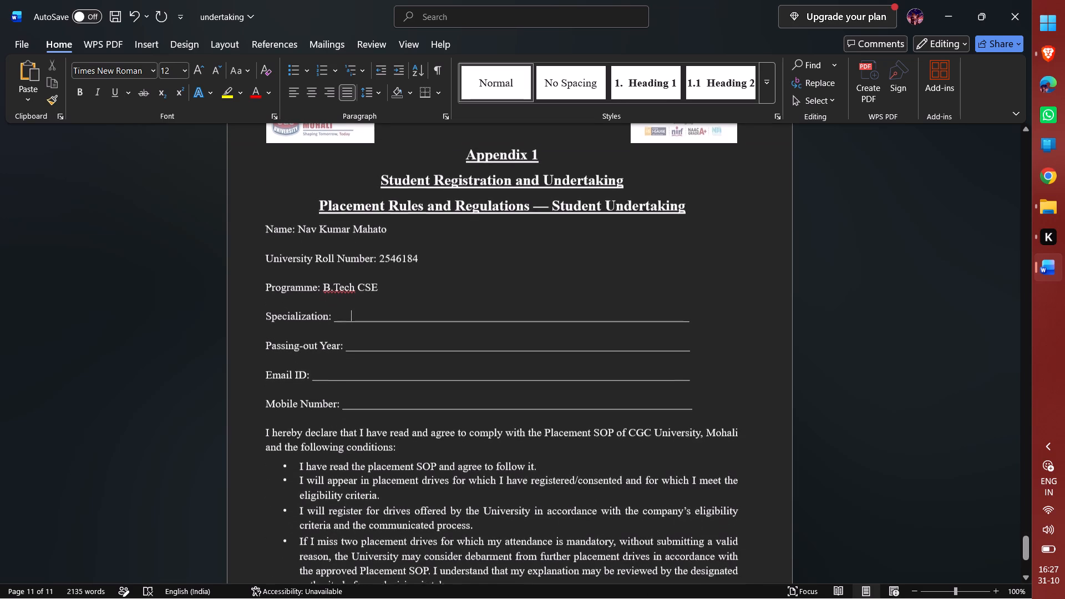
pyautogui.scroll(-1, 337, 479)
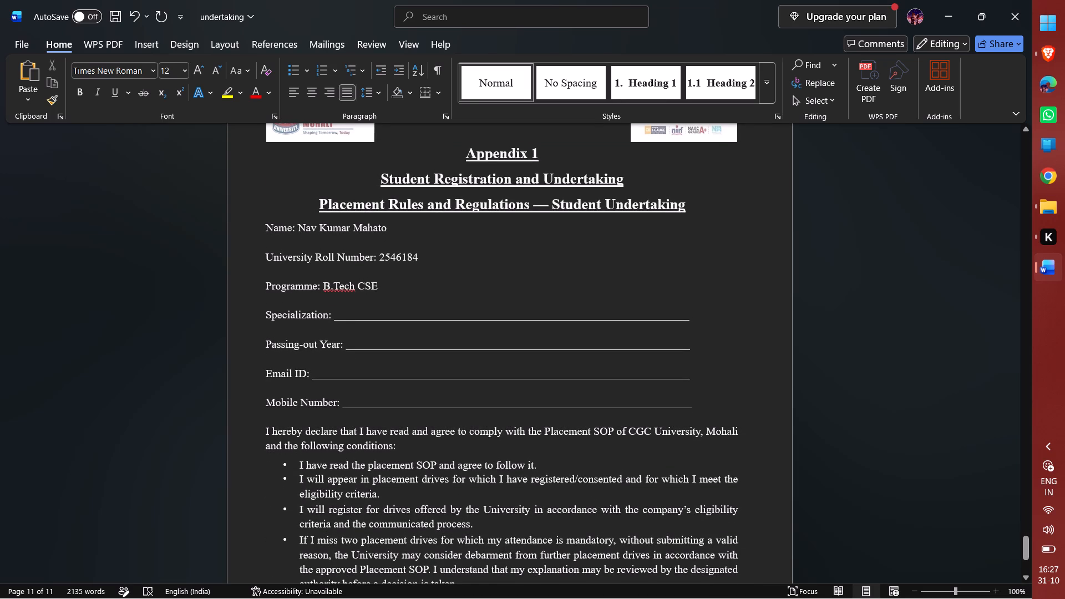
# Delete the "B.Tech CSE" entry from the Programme line, keeping only the "Programme:" label.
pyautogui.click(381, 284)
pyautogui.press('BackSpace')
pyautogui.press('BackSpace')
pyautogui.press('BackSpace')
pyautogui.press('BackSpace')
pyautogui.press('BackSpace')
pyautogui.press('BackSpace')
pyautogui.press('BackSpace')
pyautogui.press('BackSpace')
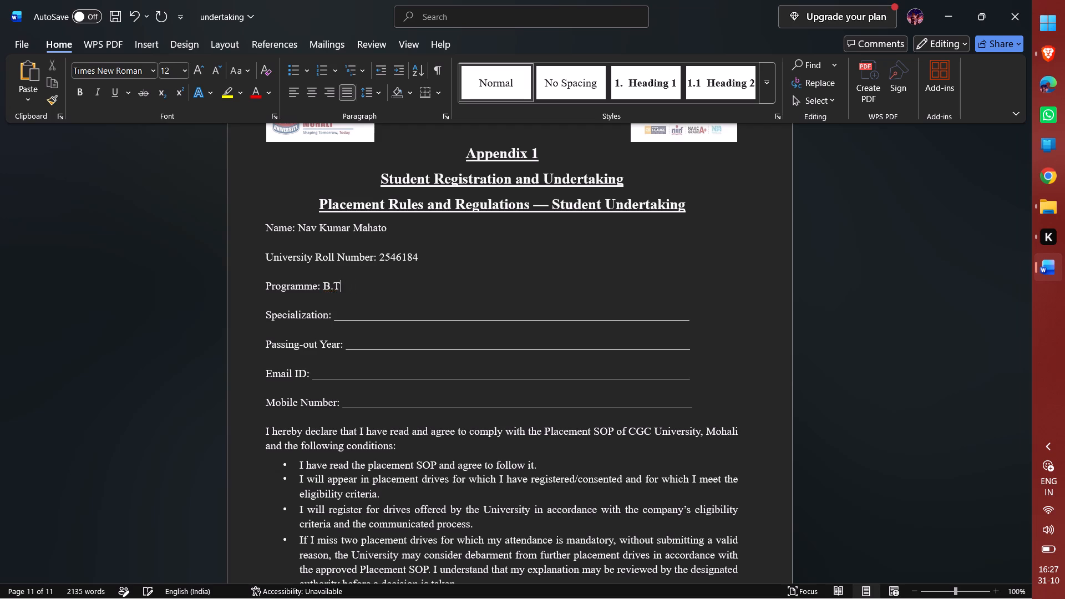
pyautogui.press('BackSpace')
pyautogui.press('BackSpace')
pyautogui.press('BackSpace')
# Capture a screen snip of the Appendix 1 form, from its header logos down through the visible declaration conditions.
pyautogui.press('Print')
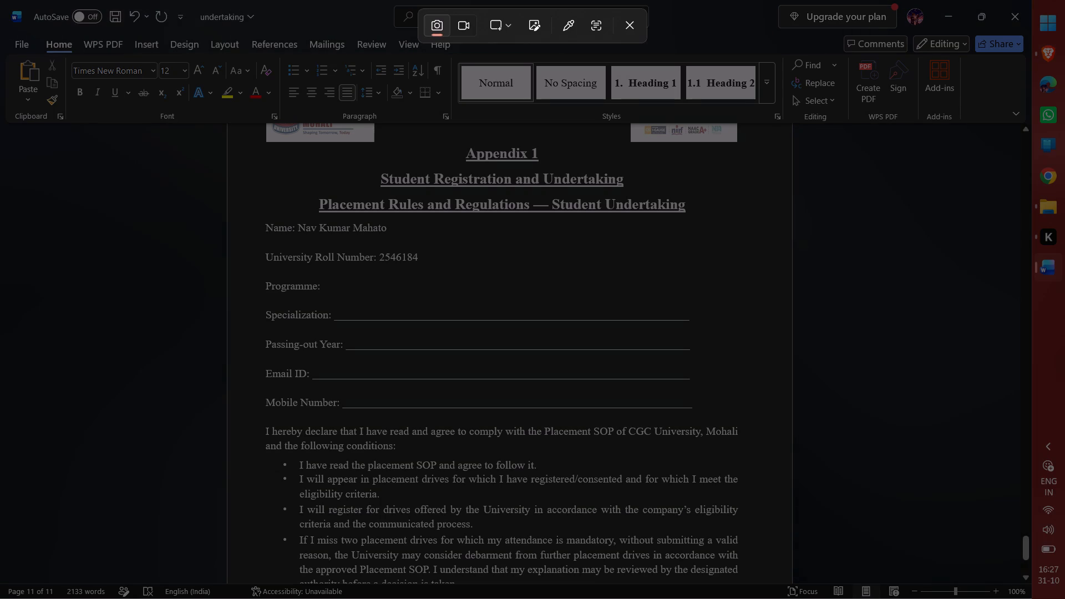
pyautogui.moveTo(235, 126); pyautogui.dragTo(640, 428)
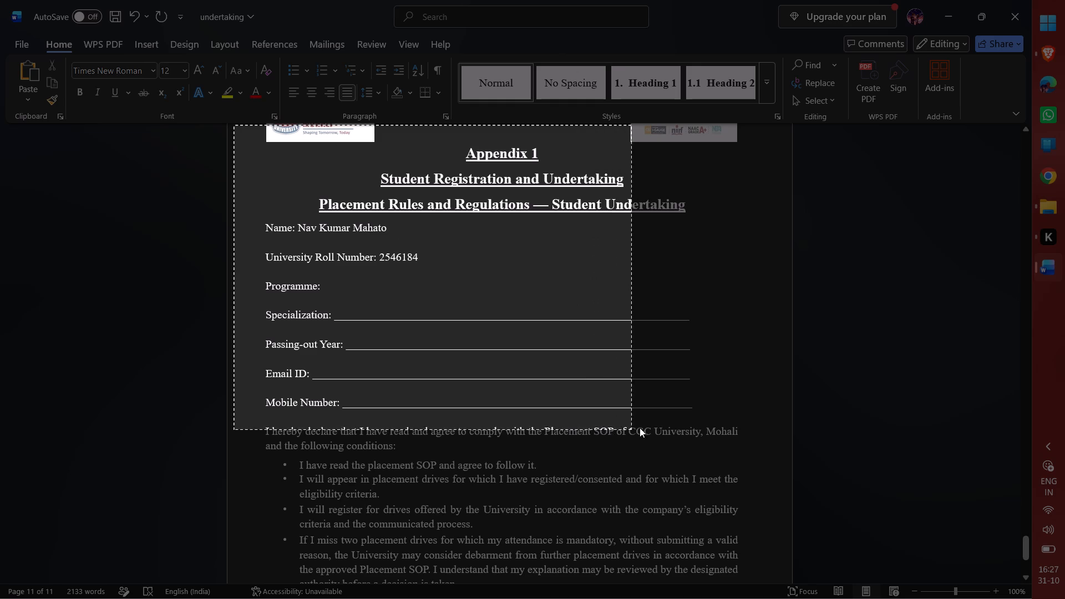
pyautogui.moveTo(640, 428); pyautogui.dragTo(763, 419)
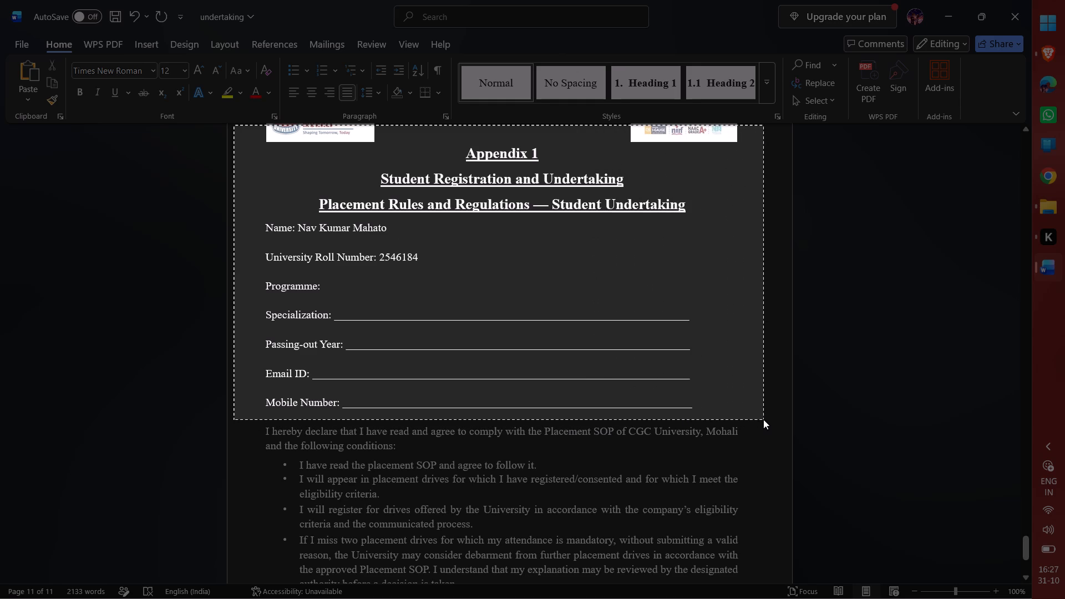
pyautogui.moveTo(763, 419); pyautogui.dragTo(756, 587)
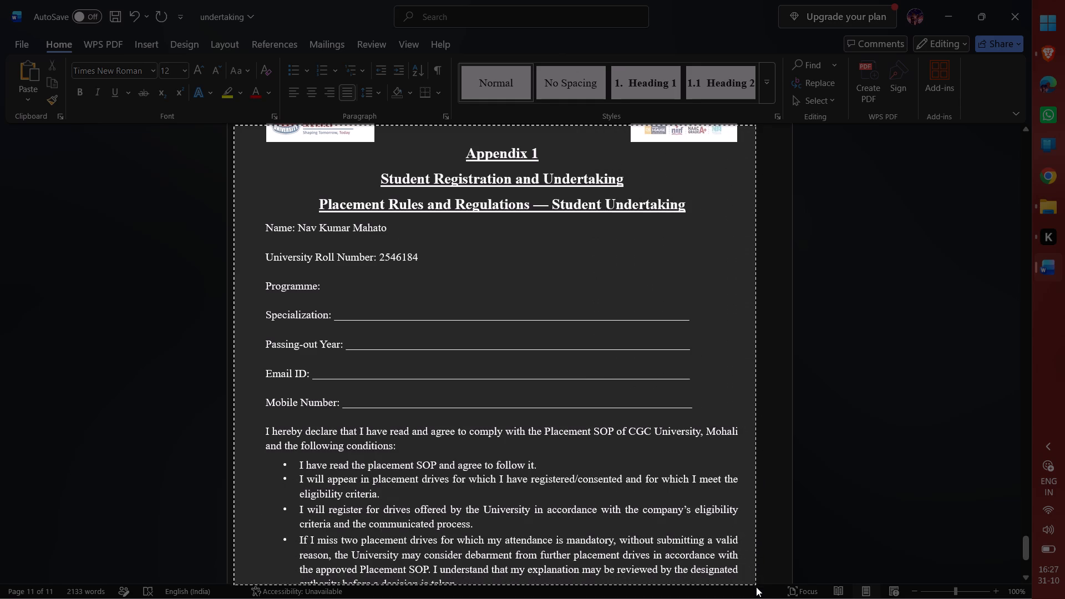
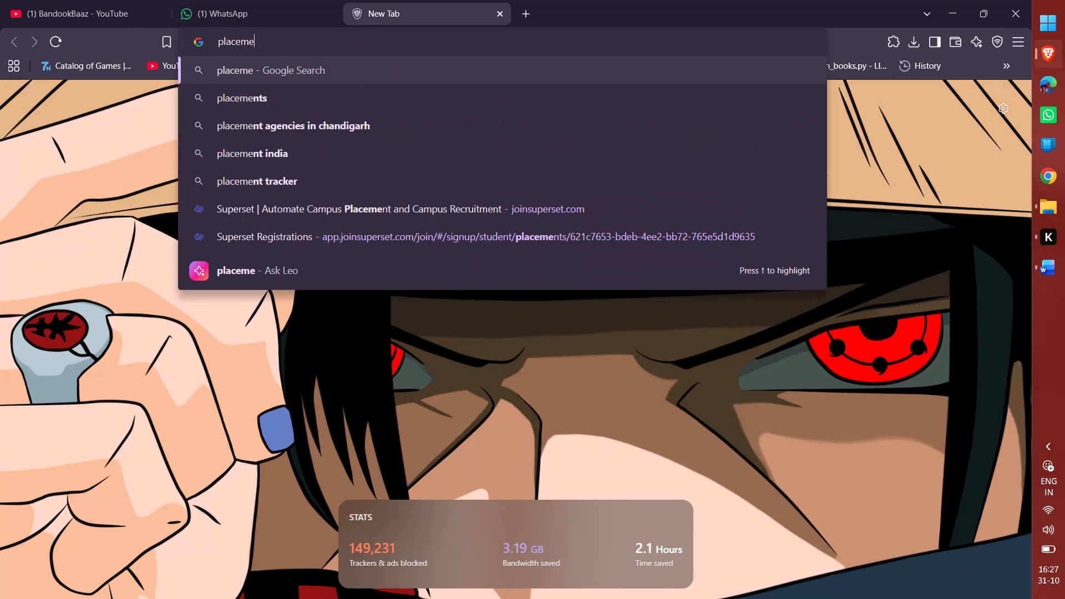
pyautogui.write('nt undertaking form aaya he college ke side se kya fill')
pyautogui.press('space')
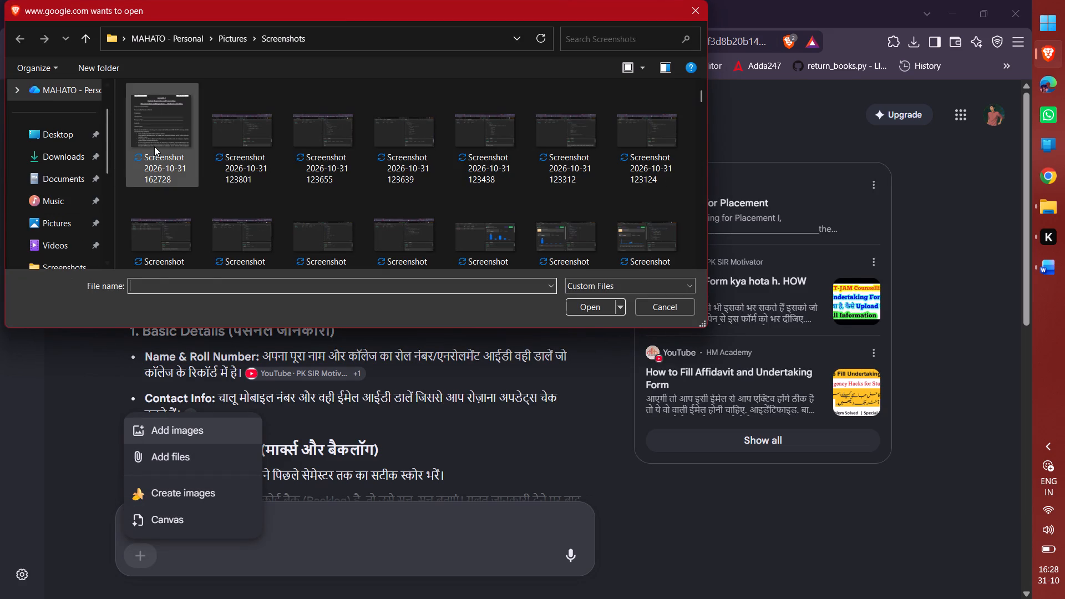
pyautogui.click(154, 146)
pyautogui.press('Return')
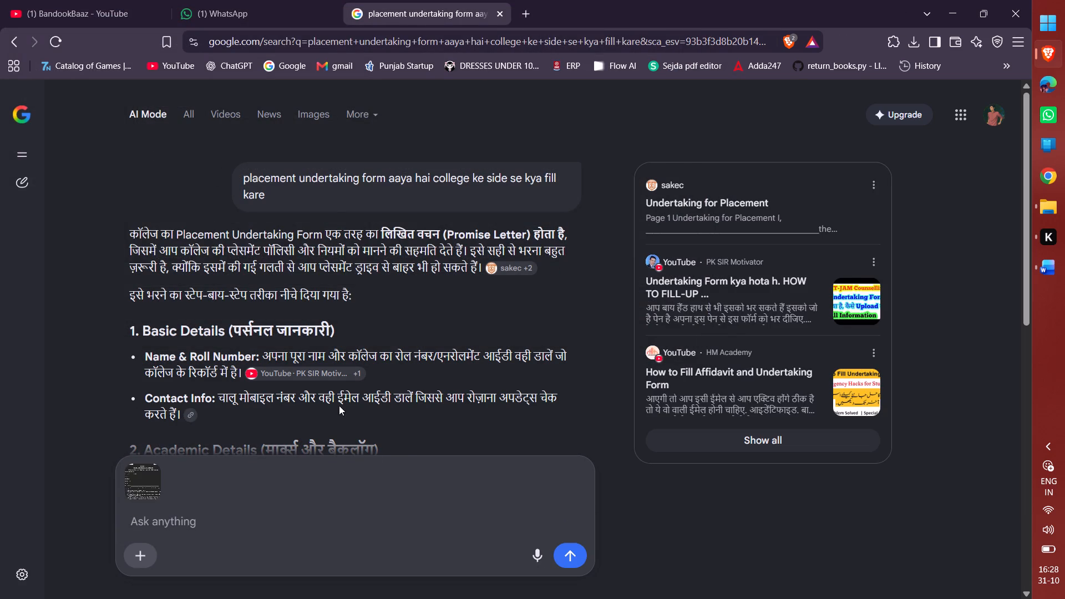
pyautogui.press('Return')
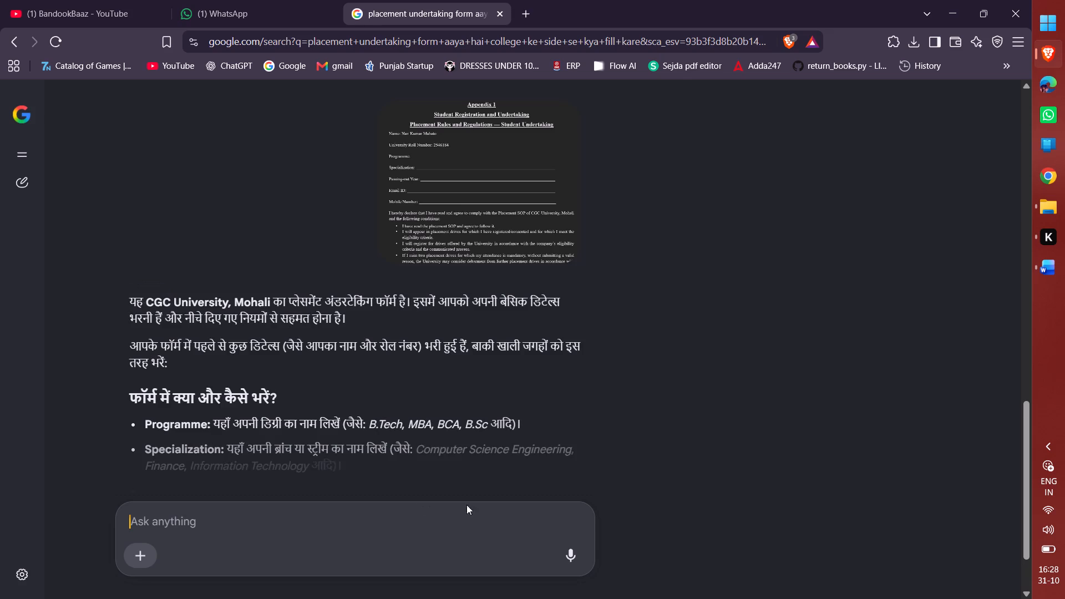
# Read the AI Mode guidance on the form fields and begin a follow-up message with the details "btech , cse ,".
pyautogui.scroll(-3, 376, 399)
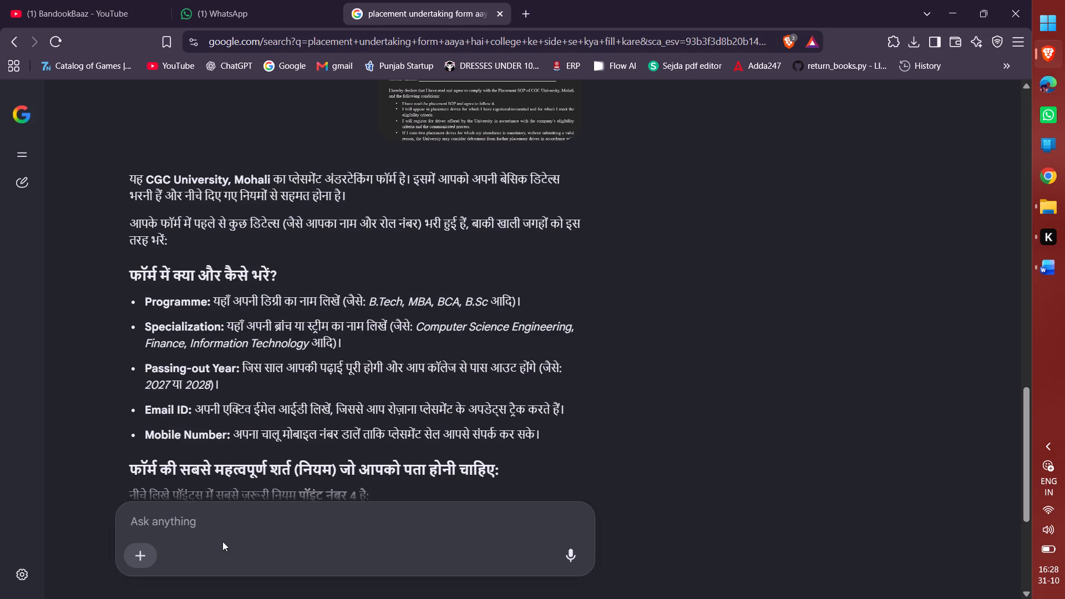
pyautogui.click(208, 519)
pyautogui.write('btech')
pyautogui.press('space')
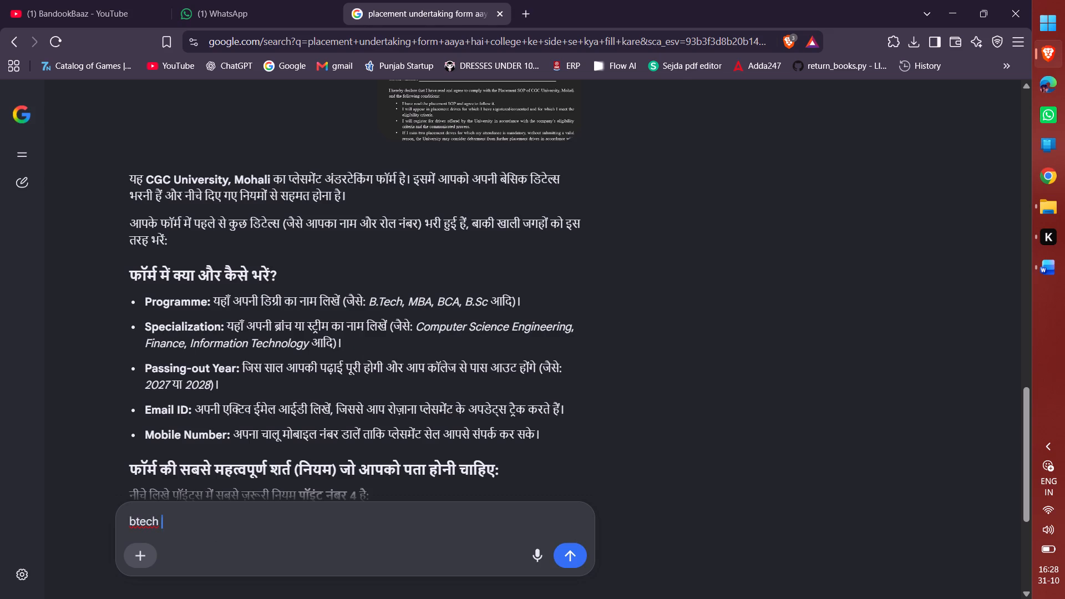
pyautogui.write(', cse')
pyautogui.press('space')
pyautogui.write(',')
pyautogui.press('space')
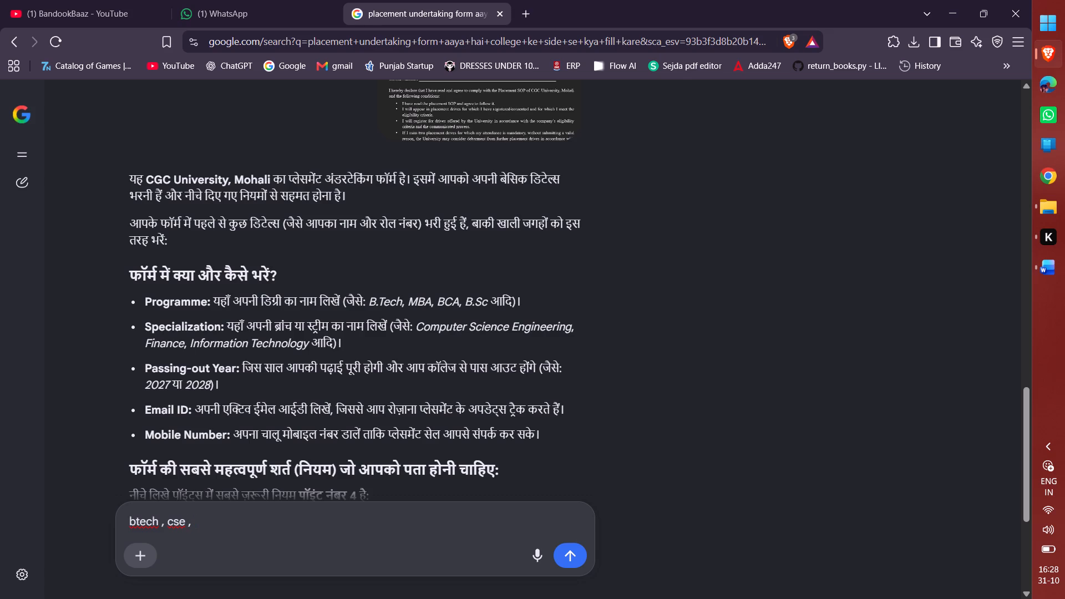
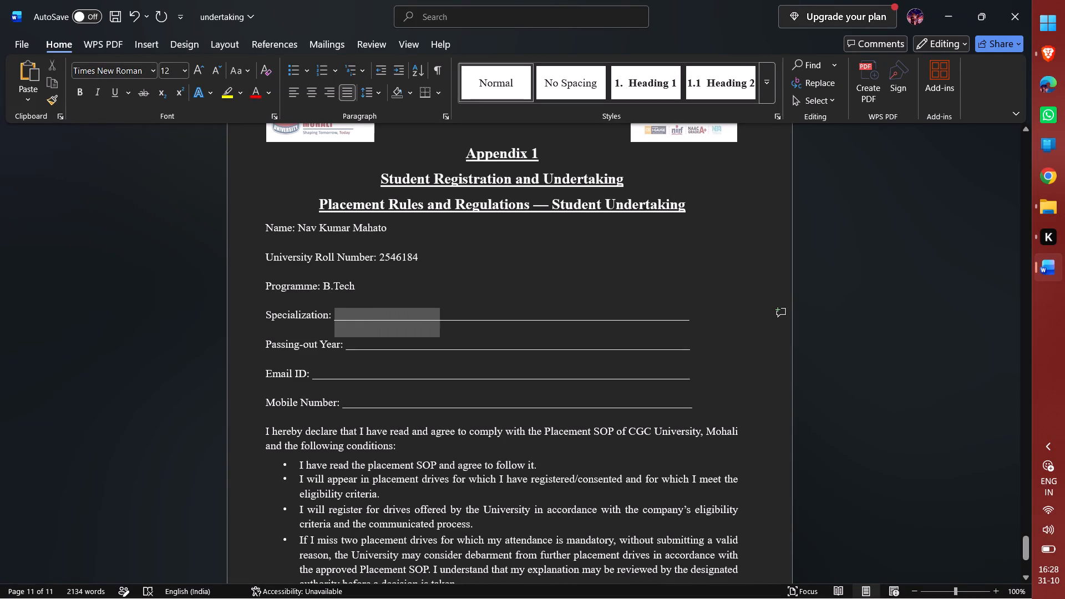
# Delete the blank underline after the "Specialization:" label, keeping only the label.
pyautogui.moveTo(490, 311); pyautogui.dragTo(688, 315)
pyautogui.press('BackSpace')
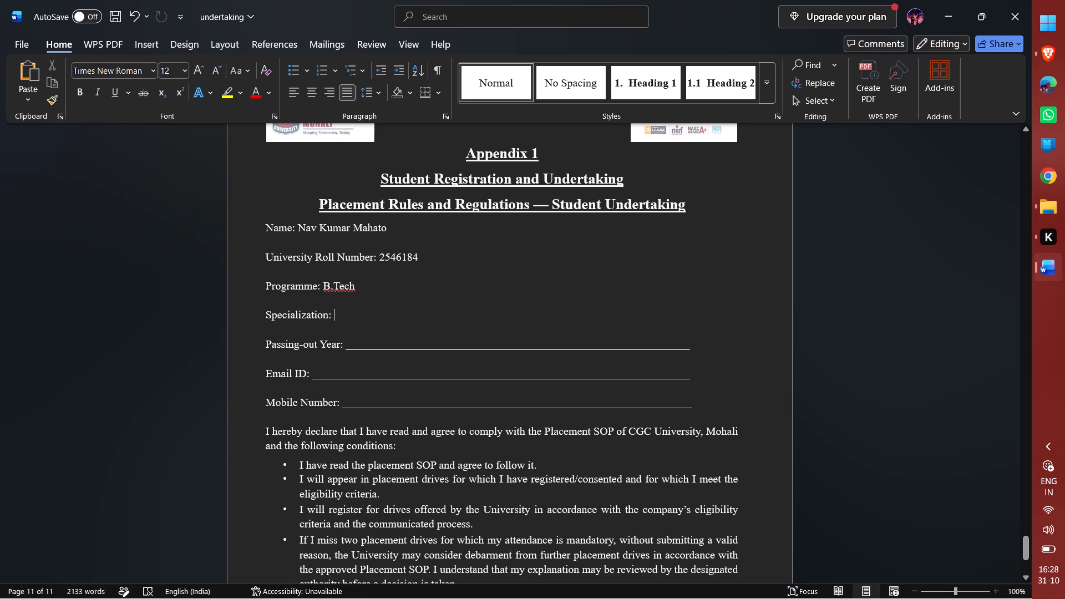
# Fill in the Specialization field of the Appendix 1 form with "Computer Science & Engineering".
pyautogui.hotkey('ctrl', 'v')
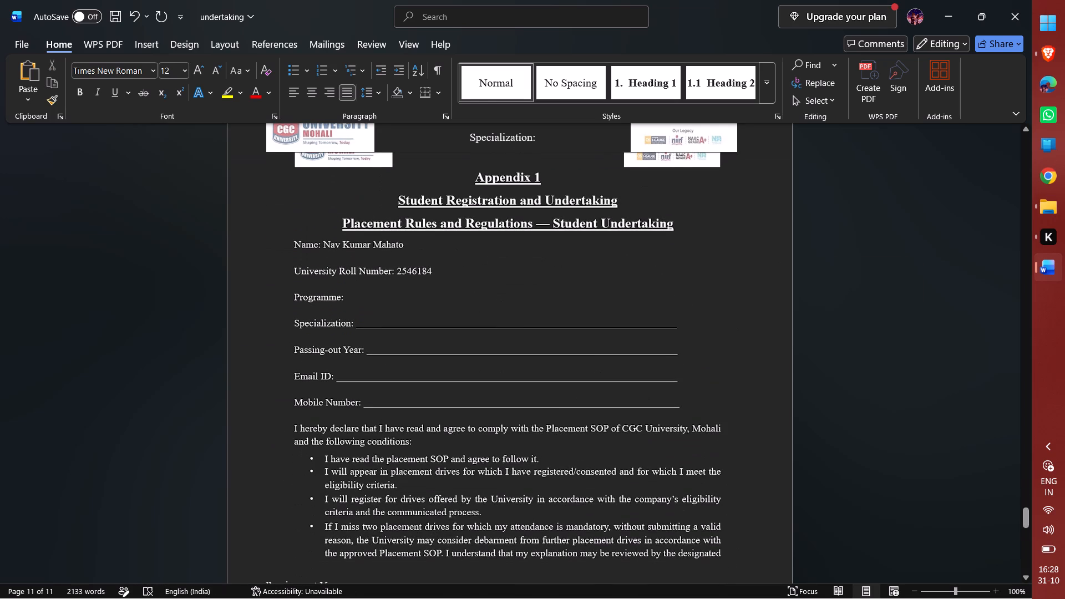
pyautogui.hotkey('ctrl', 'z')
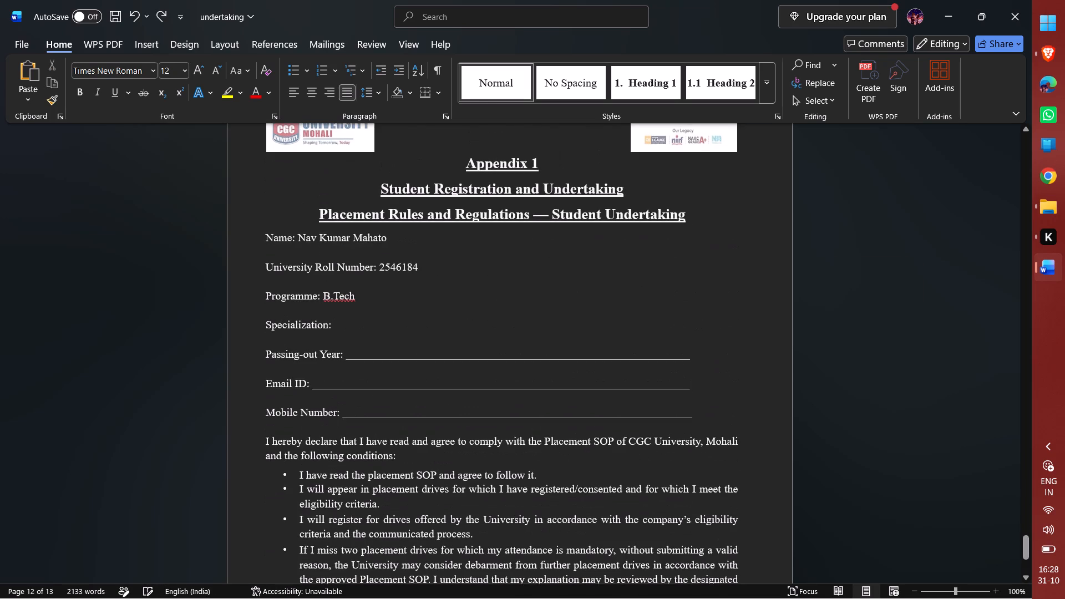
pyautogui.click(347, 324)
pyautogui.write('Computer')
pyautogui.press('space')
pyautogui.write('Science')
pyautogui.press('space')
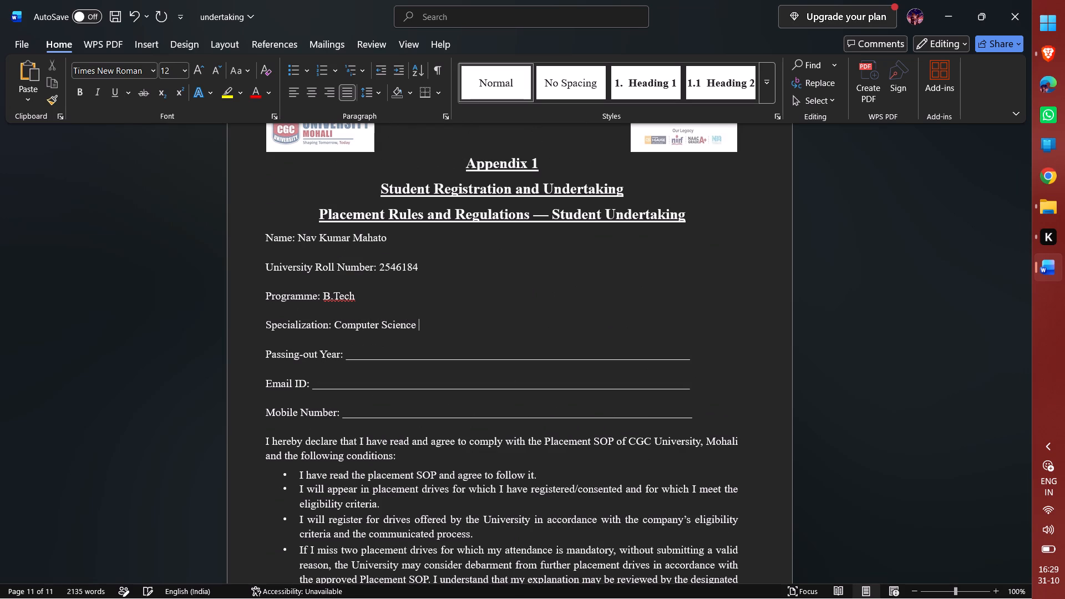
pyautogui.write('&')
pyautogui.press('space')
pyautogui.write('Engineering')
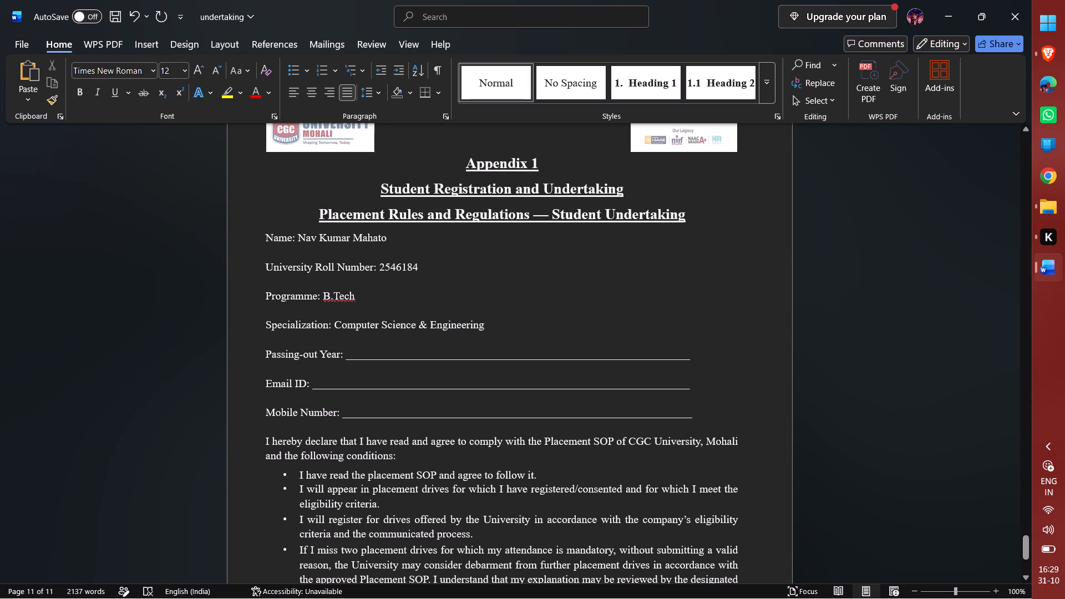
# Replace the blank line after Passing-out Year with 2029.
pyautogui.moveTo(345, 357); pyautogui.dragTo(631, 369)
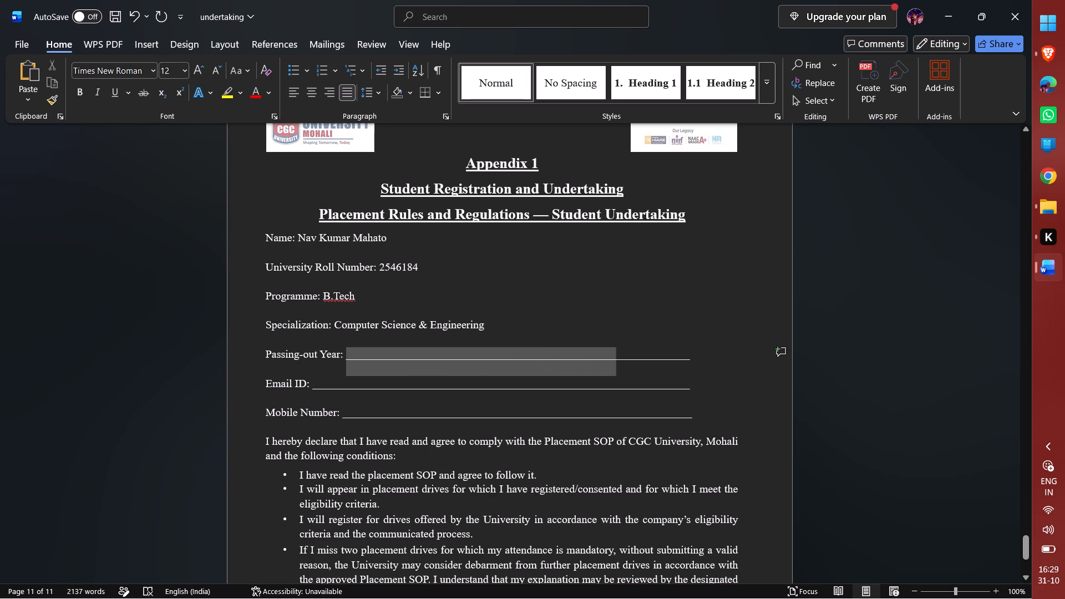
pyautogui.moveTo(631, 369); pyautogui.dragTo(691, 351)
pyautogui.press('BackSpace')
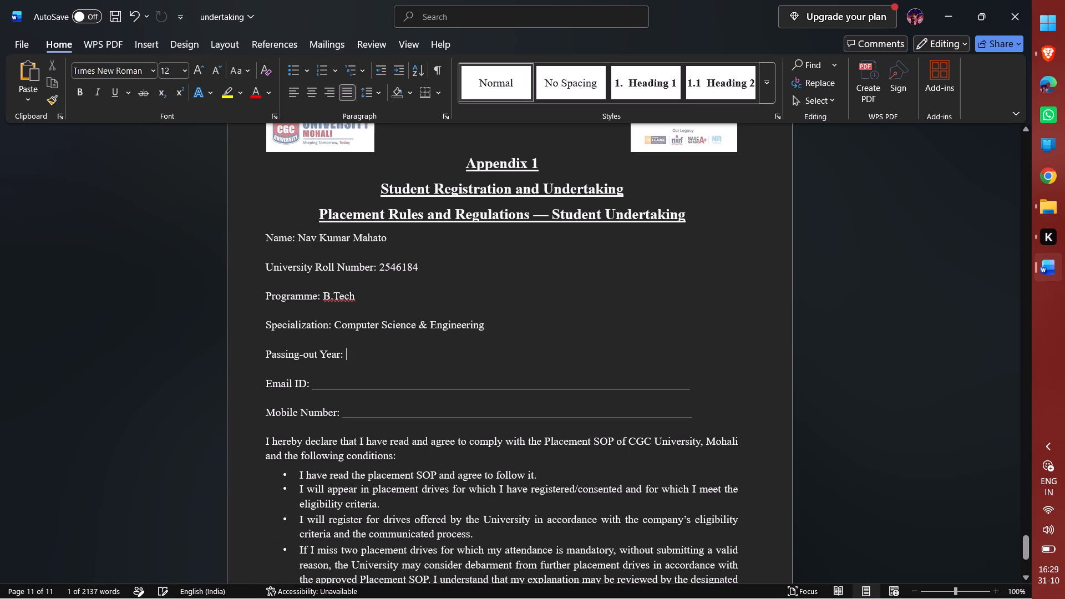
pyautogui.write('202')
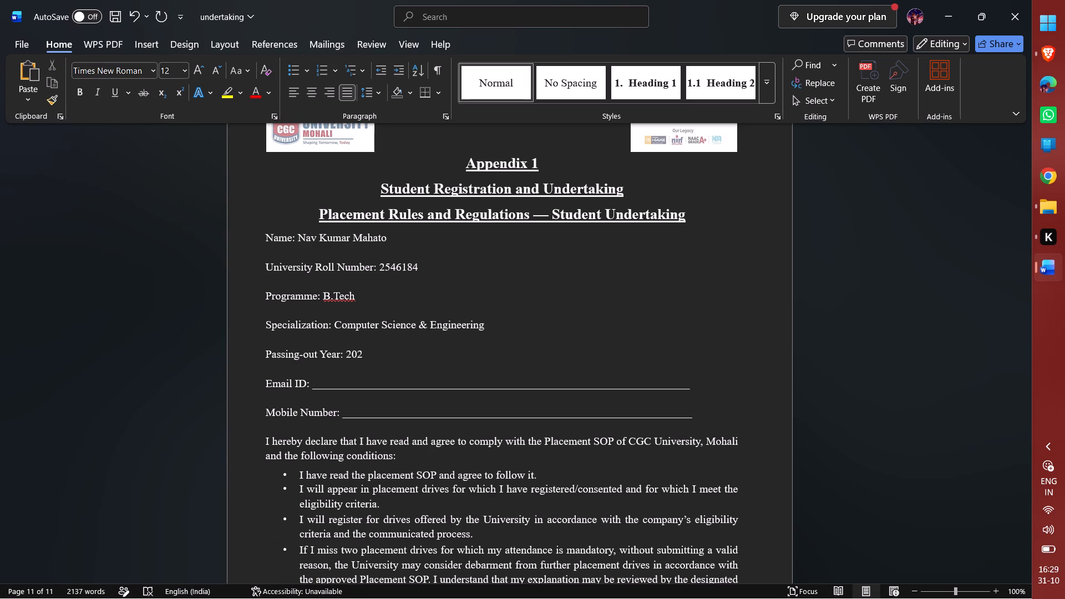
pyautogui.press('9')
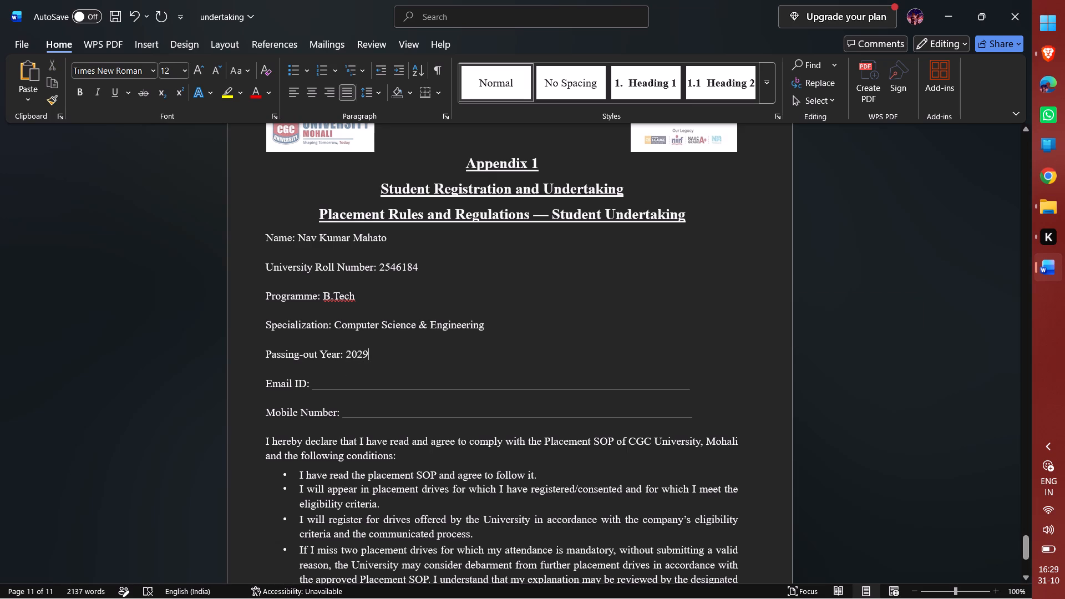
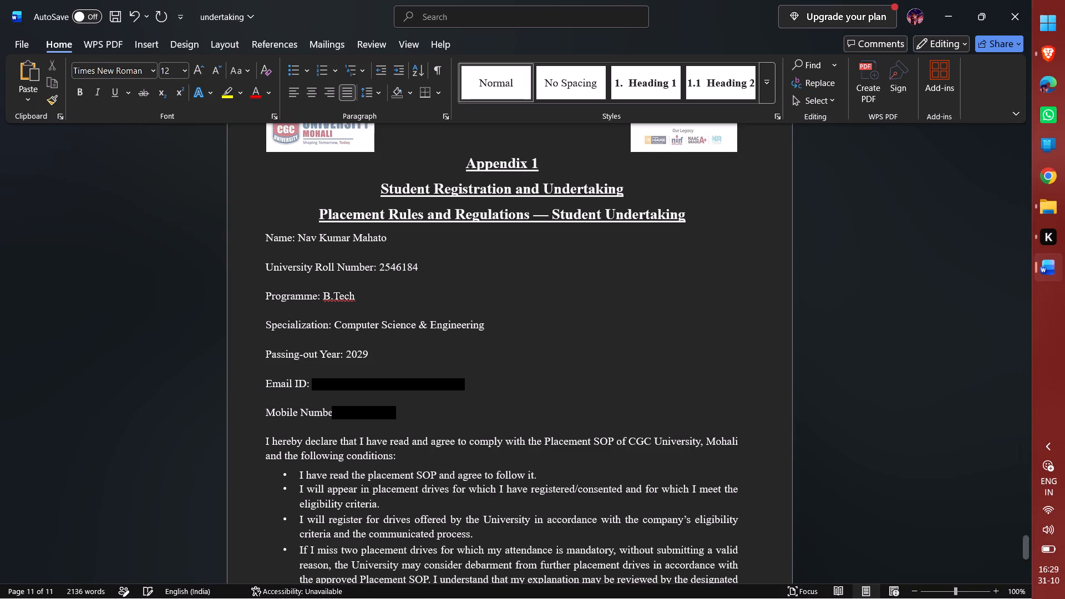
# Insert a space in the Mobile Number line of the Appendix 1 form.
pyautogui.press('space')
# Replace the blank line after Date at the end of the undertaking with 31/10/2026.
pyautogui.scroll(-2, 397, 356)
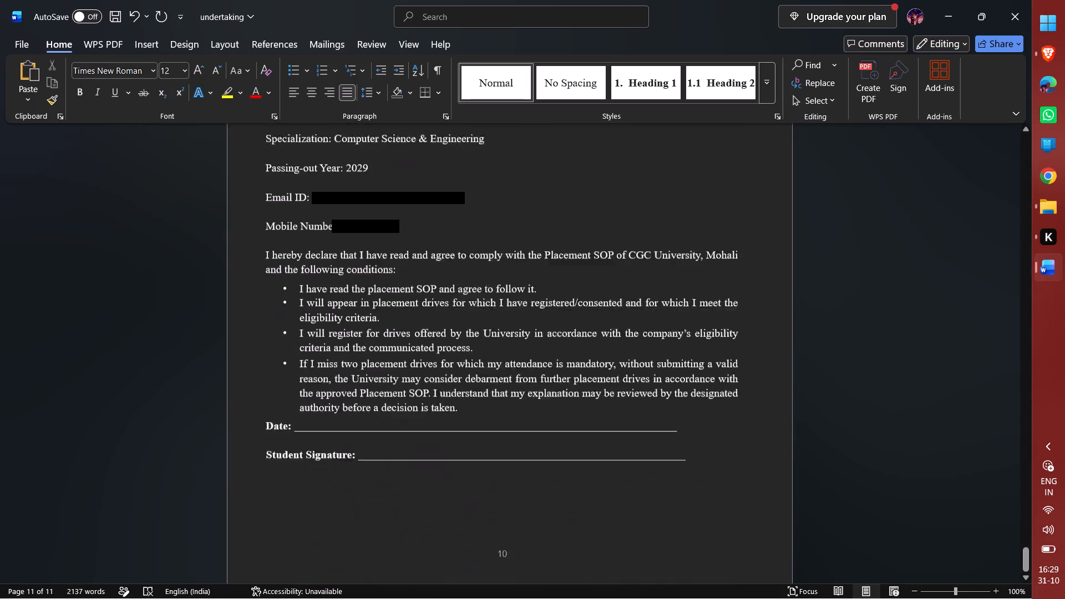
pyautogui.scroll(-2, 397, 356)
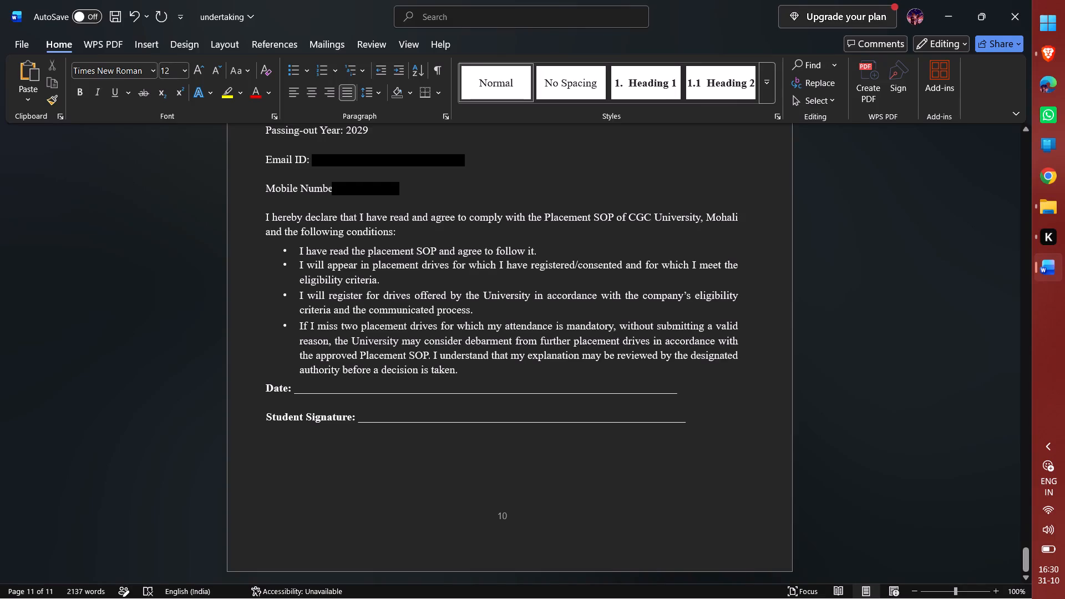
pyautogui.moveTo(293, 390); pyautogui.dragTo(613, 397)
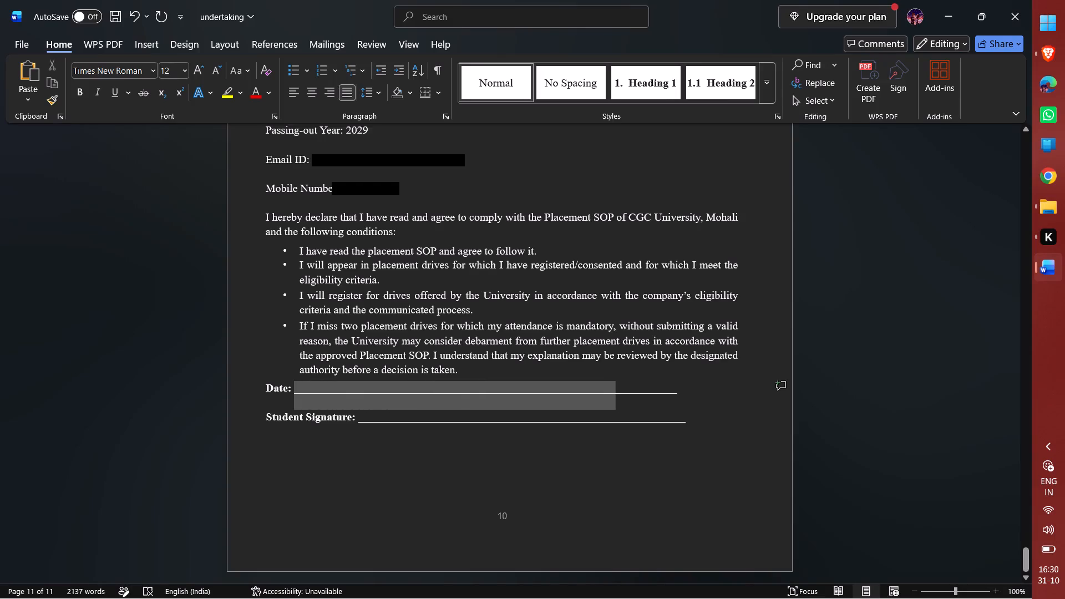
pyautogui.moveTo(613, 397); pyautogui.dragTo(728, 407)
pyautogui.press('BackSpace')
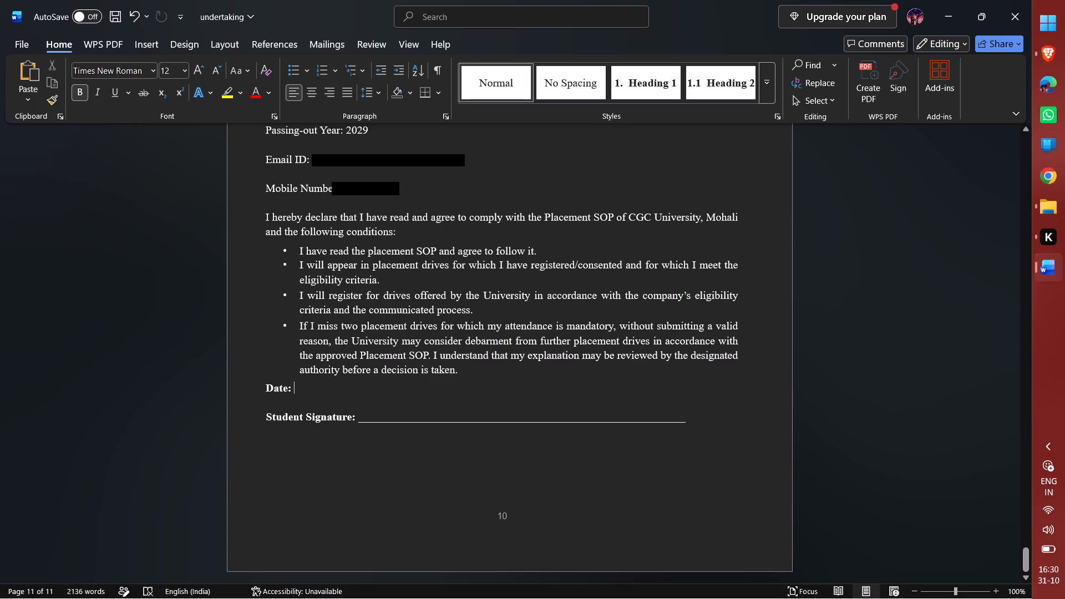
pyautogui.write('31')
pyautogui.press('/')
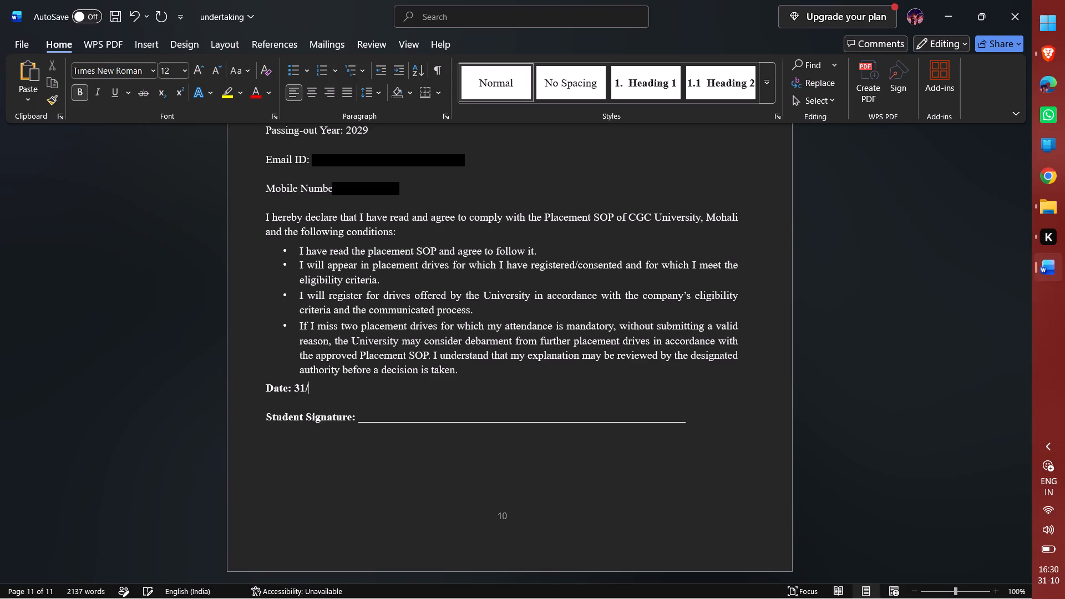
pyautogui.write('10')
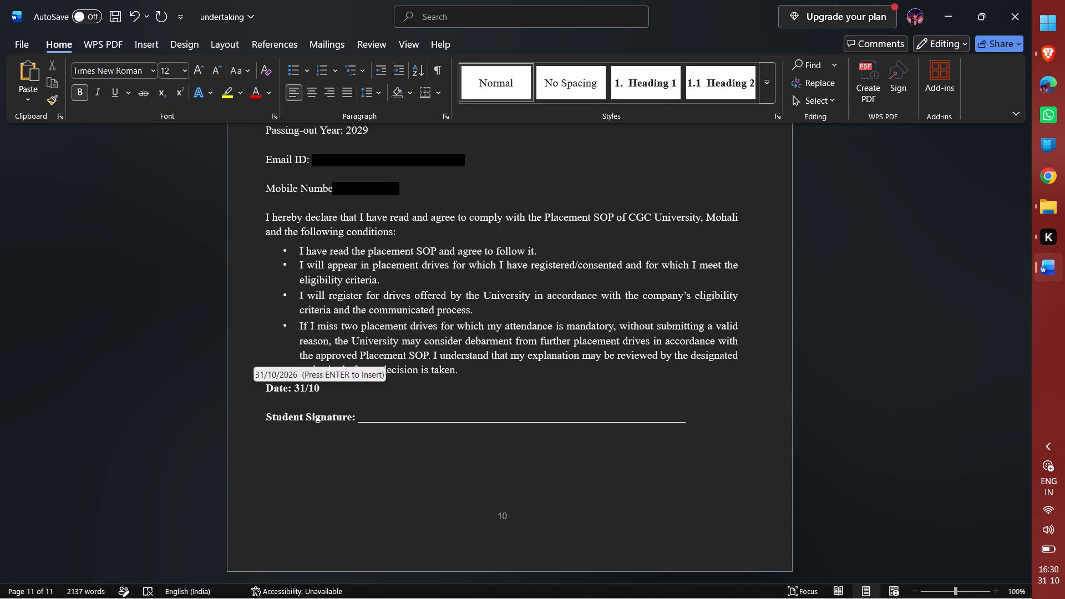
pyautogui.press('/')
pyautogui.press('2')
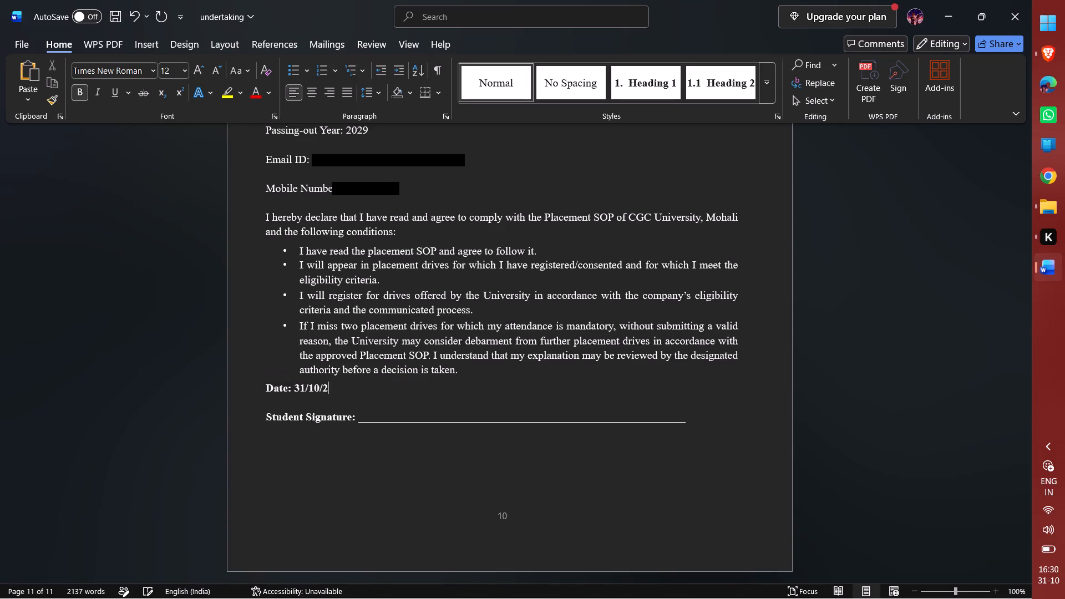
pyautogui.write('026')
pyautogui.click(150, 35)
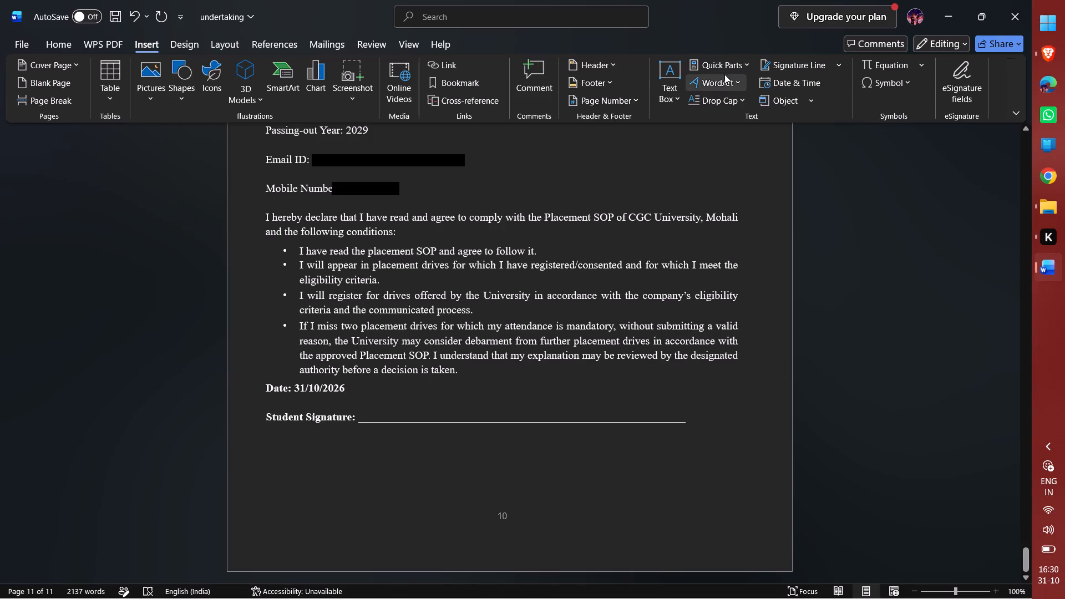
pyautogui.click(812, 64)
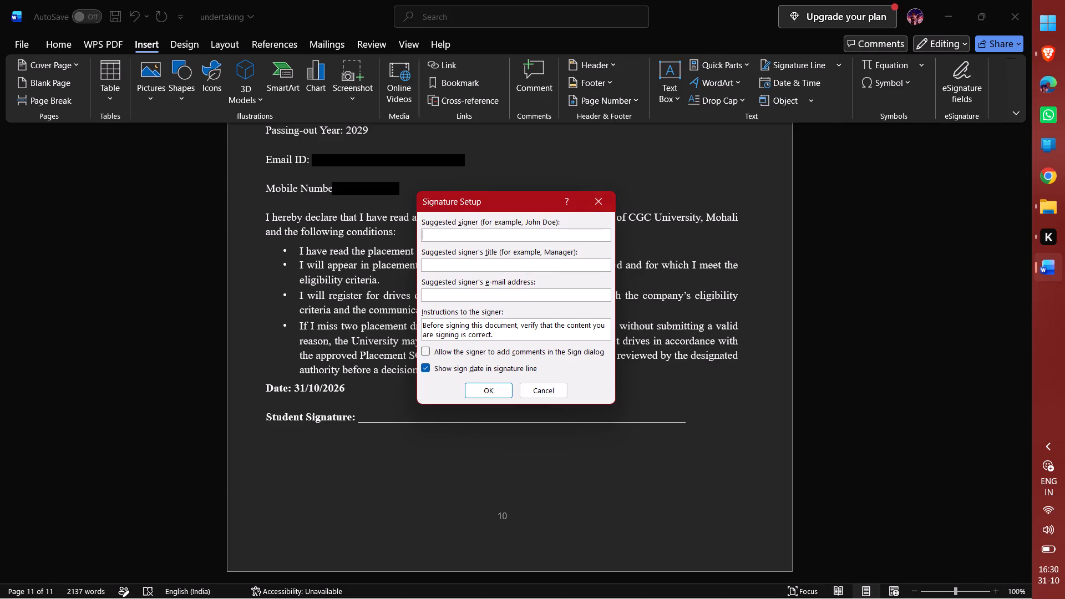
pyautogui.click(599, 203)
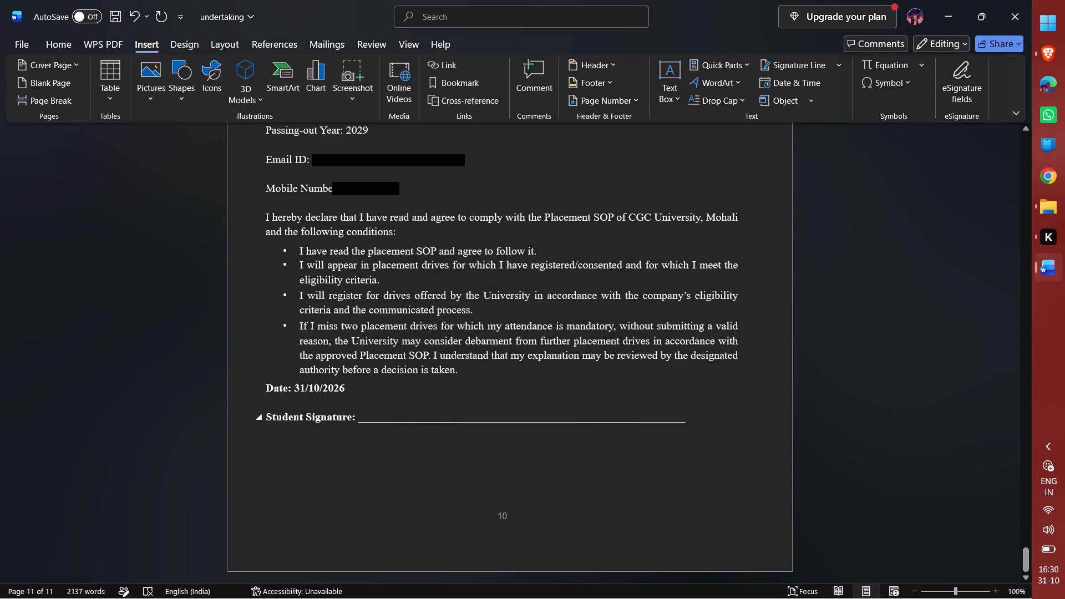
# Place the text cursor in the blank line after Student Signature.
pyautogui.click(398, 411)
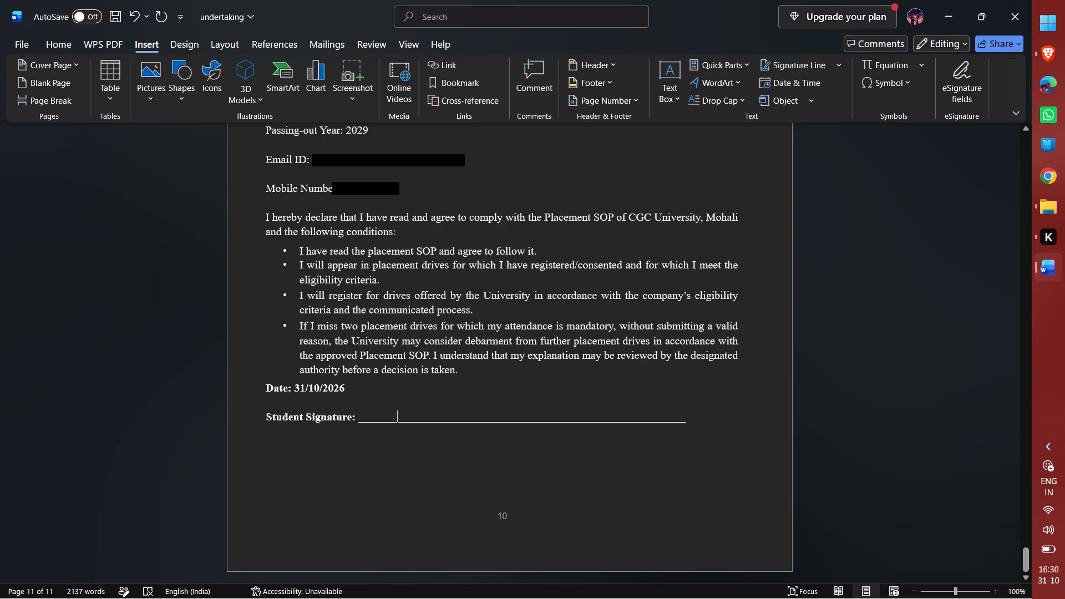
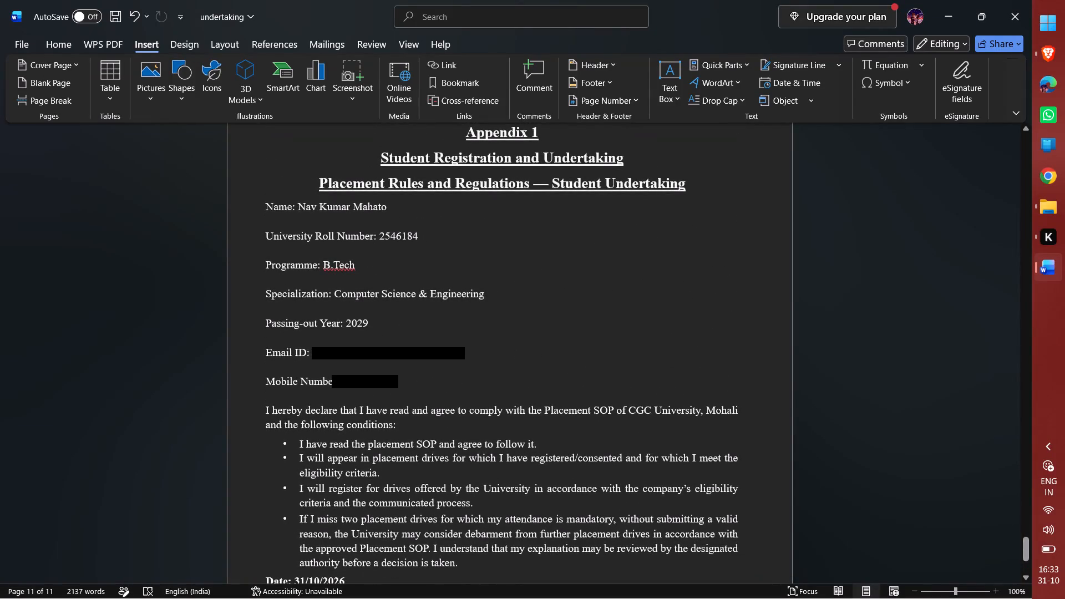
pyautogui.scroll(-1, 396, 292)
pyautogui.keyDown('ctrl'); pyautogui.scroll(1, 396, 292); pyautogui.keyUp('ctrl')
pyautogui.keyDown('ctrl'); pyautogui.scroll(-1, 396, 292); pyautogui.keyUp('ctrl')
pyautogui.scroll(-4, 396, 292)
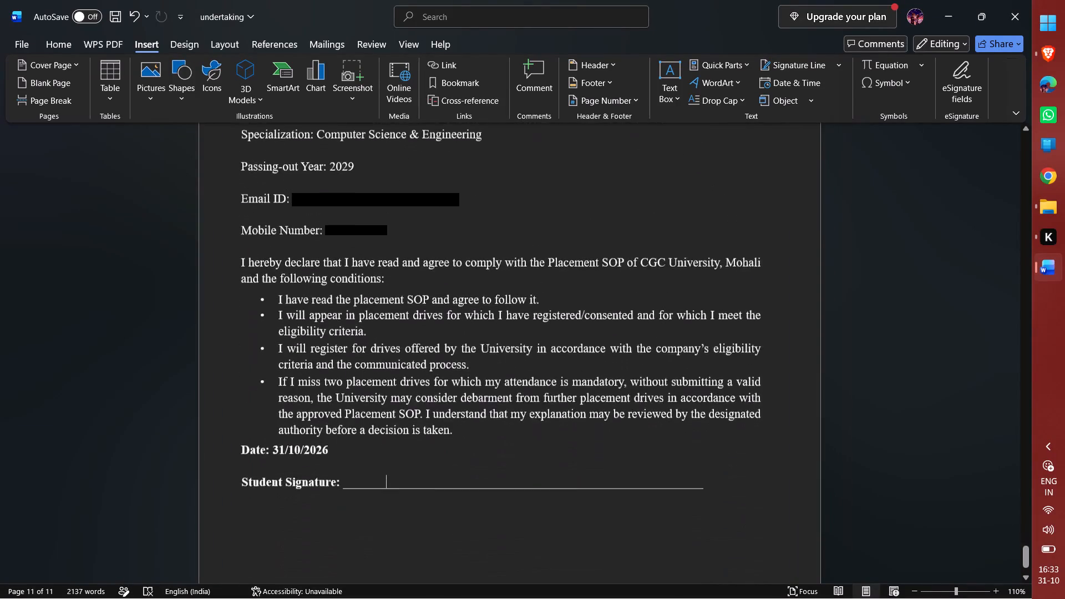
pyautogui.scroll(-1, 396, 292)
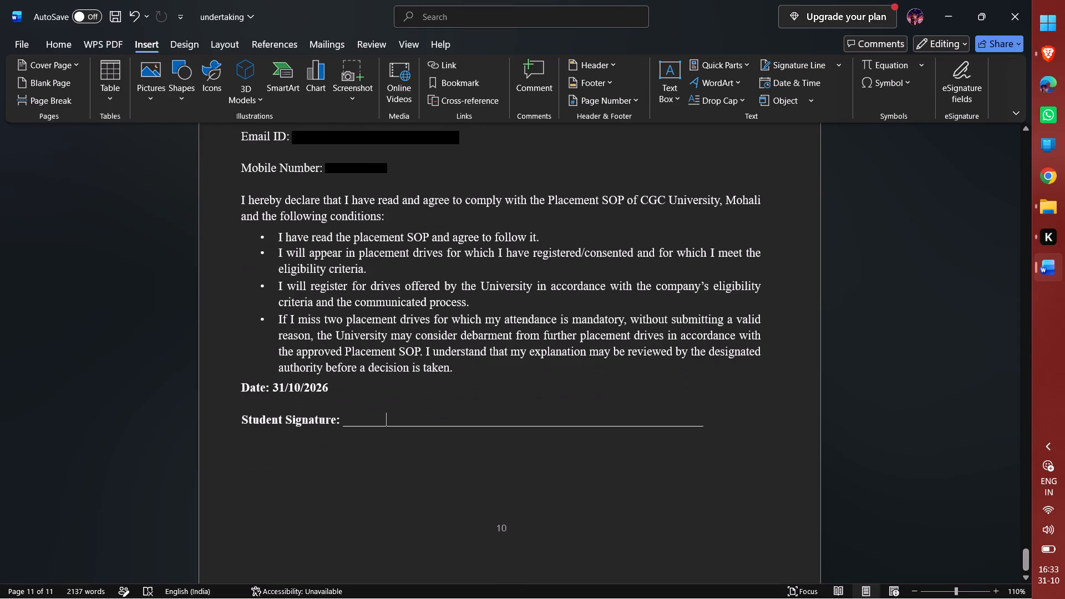
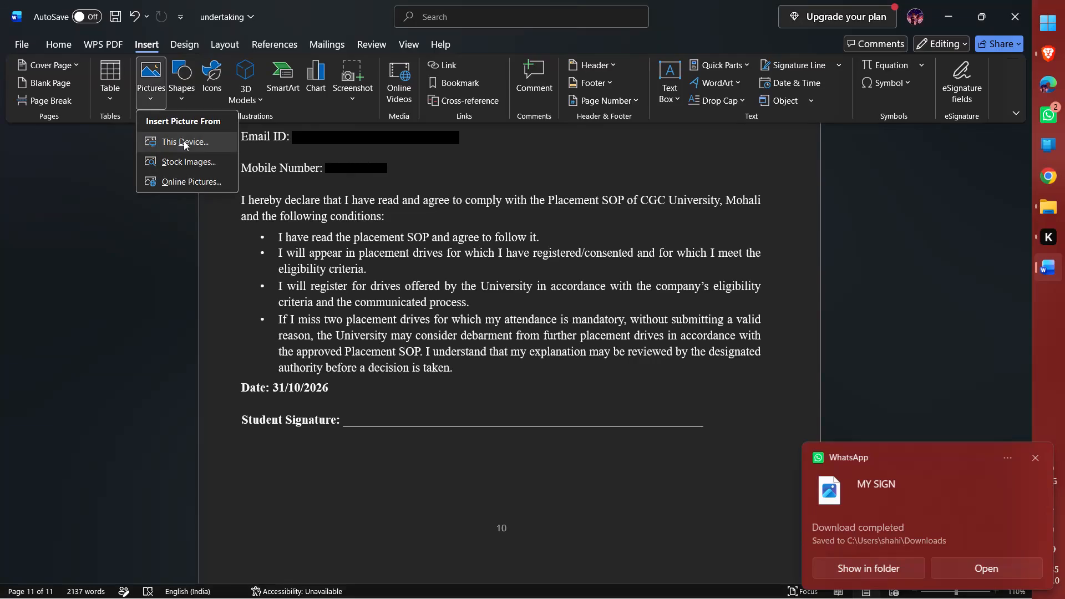
# Insert the downloaded signature picture from the Downloads folder into the Student Signature line.
pyautogui.click(185, 141)
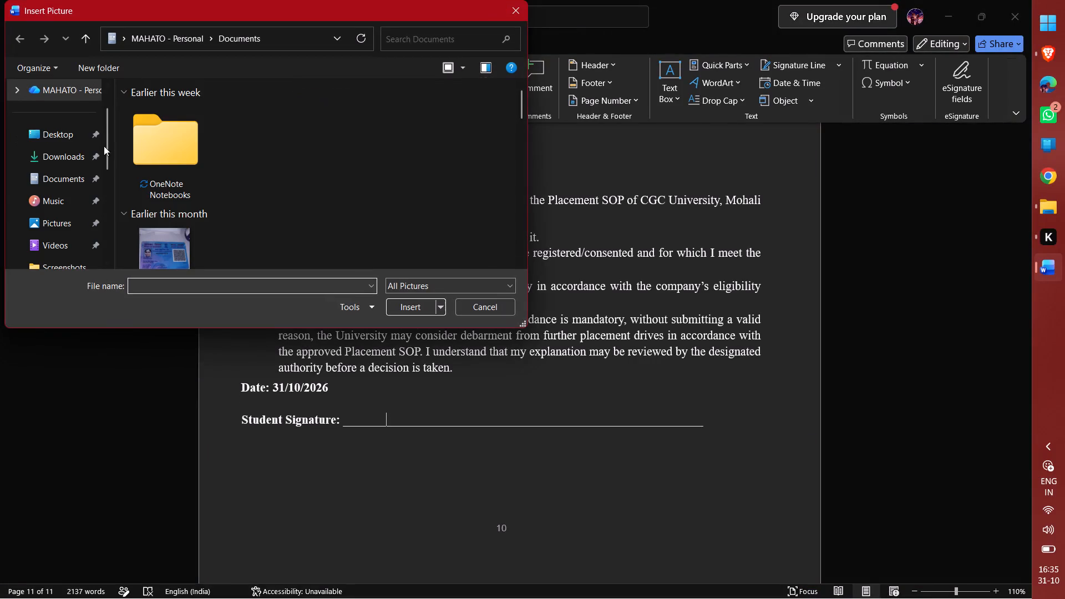
pyautogui.click(61, 165)
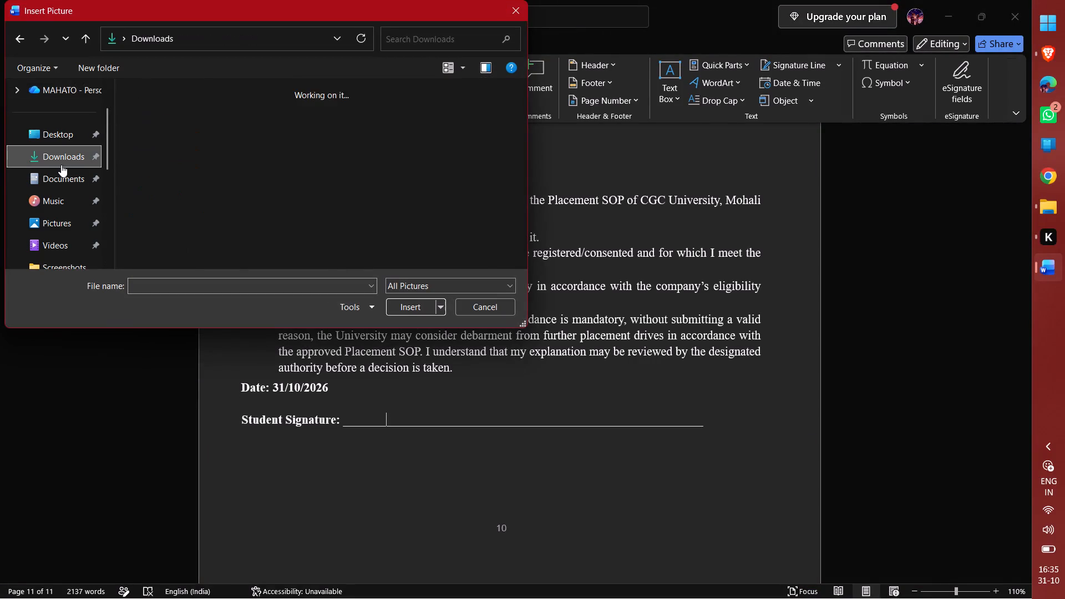
pyautogui.click(171, 128)
pyautogui.press('Return')
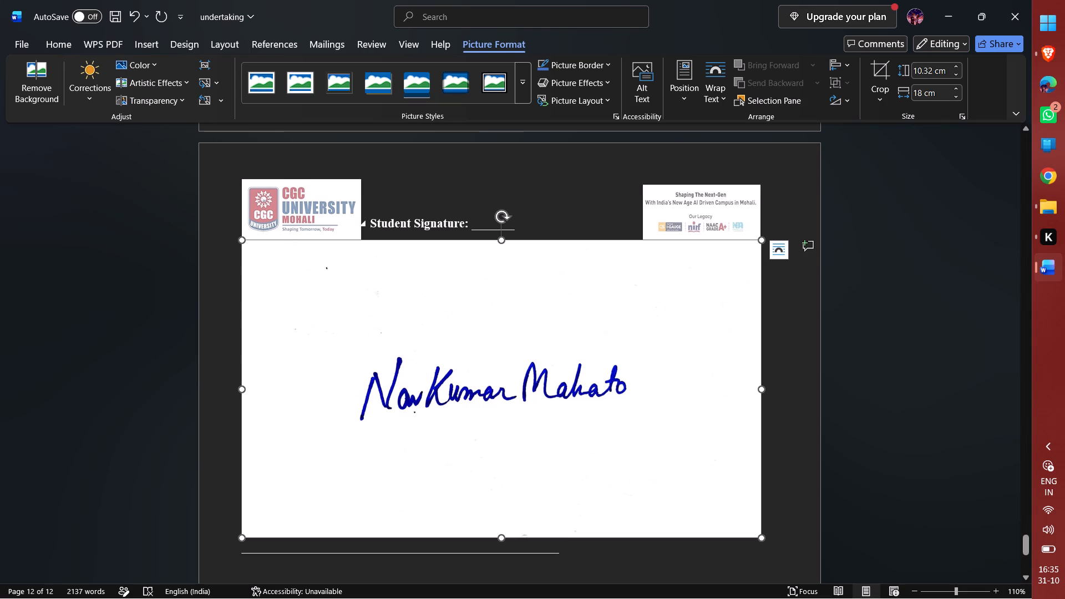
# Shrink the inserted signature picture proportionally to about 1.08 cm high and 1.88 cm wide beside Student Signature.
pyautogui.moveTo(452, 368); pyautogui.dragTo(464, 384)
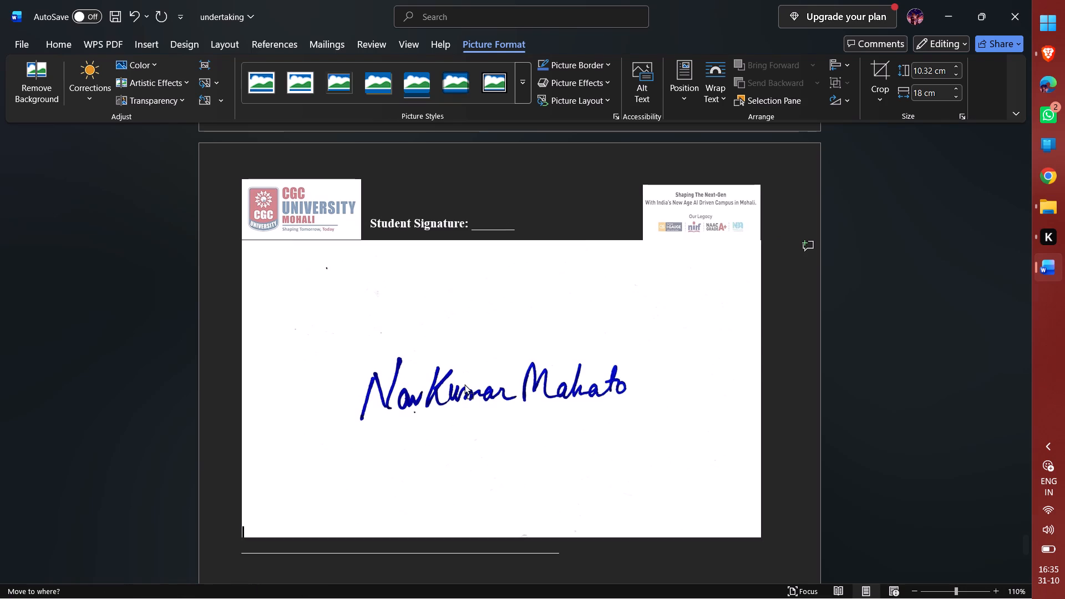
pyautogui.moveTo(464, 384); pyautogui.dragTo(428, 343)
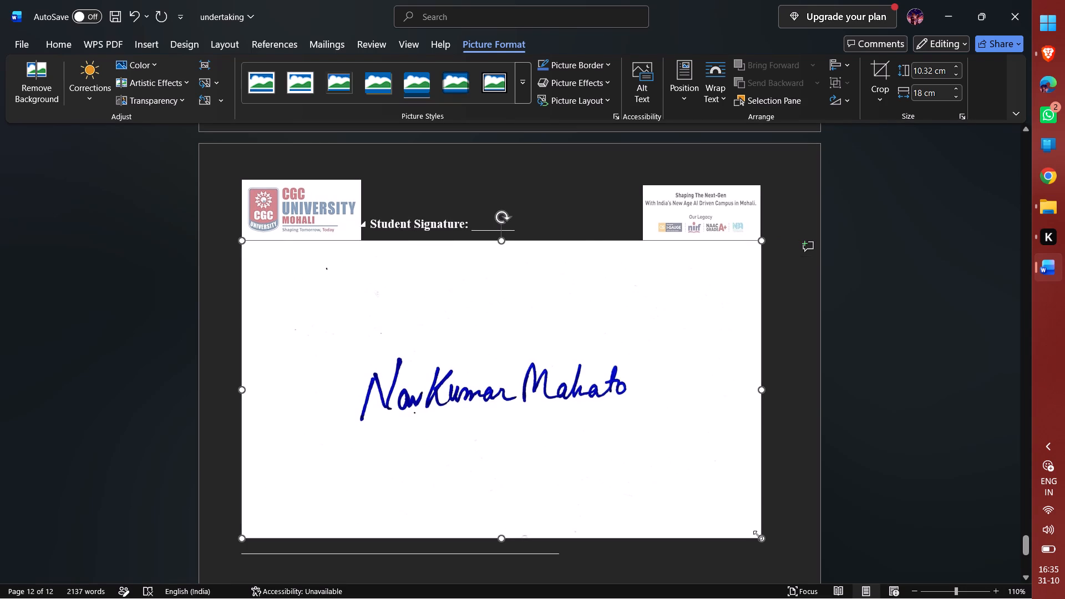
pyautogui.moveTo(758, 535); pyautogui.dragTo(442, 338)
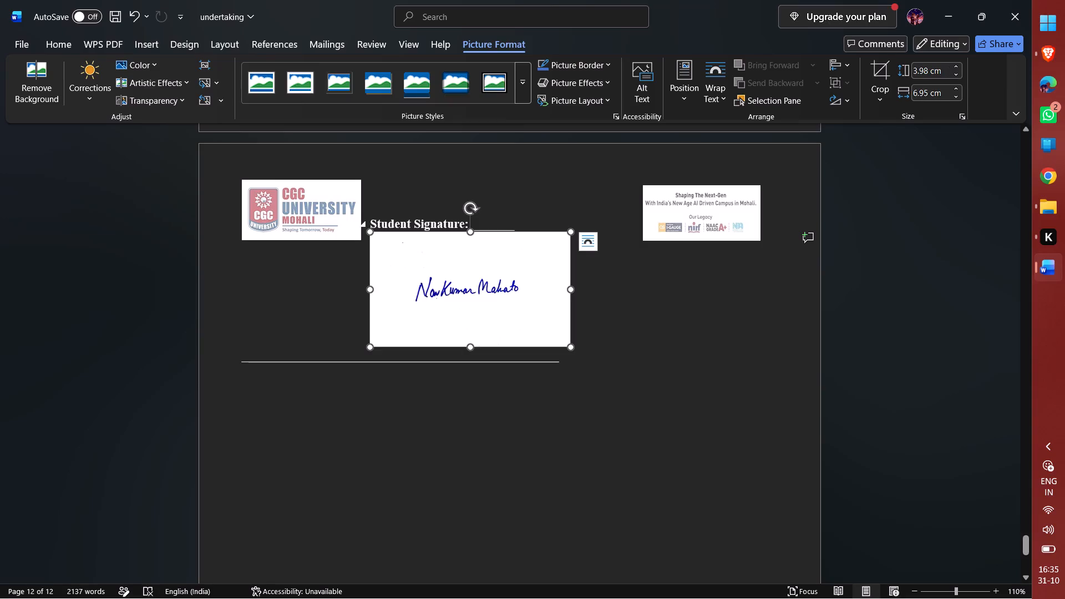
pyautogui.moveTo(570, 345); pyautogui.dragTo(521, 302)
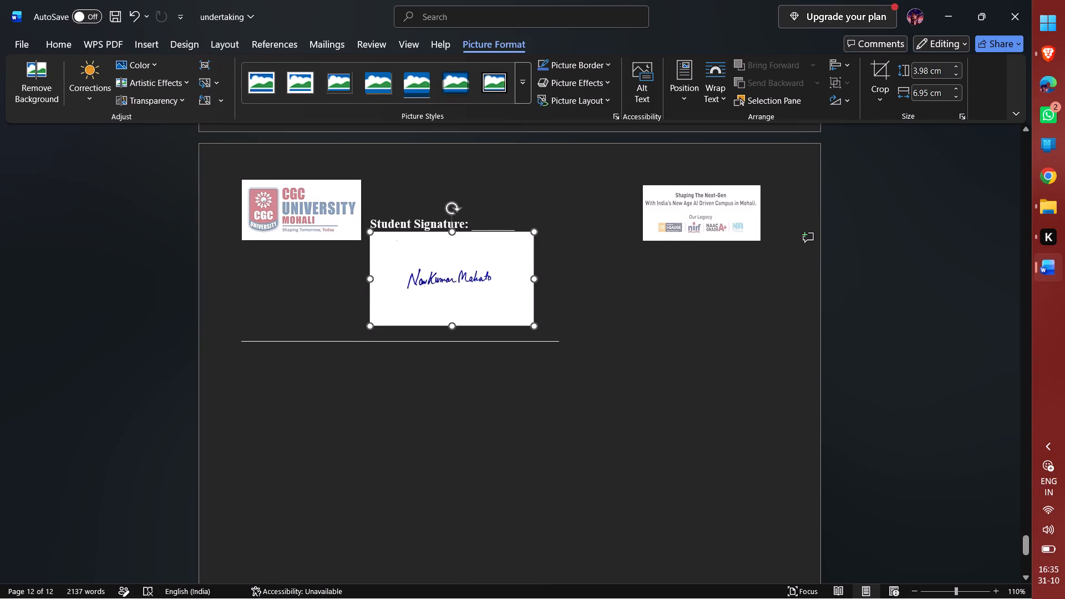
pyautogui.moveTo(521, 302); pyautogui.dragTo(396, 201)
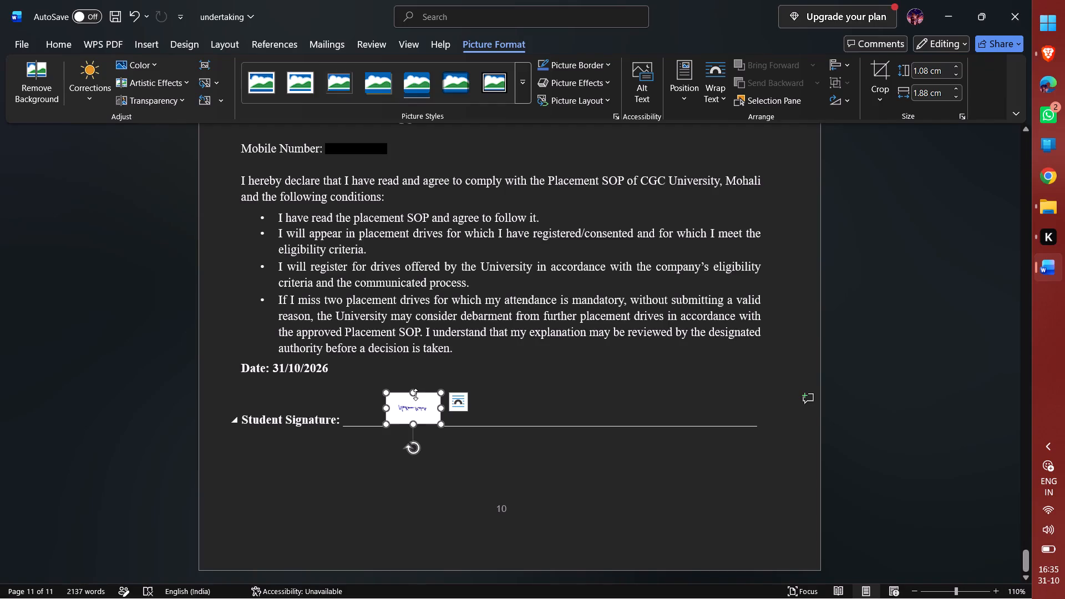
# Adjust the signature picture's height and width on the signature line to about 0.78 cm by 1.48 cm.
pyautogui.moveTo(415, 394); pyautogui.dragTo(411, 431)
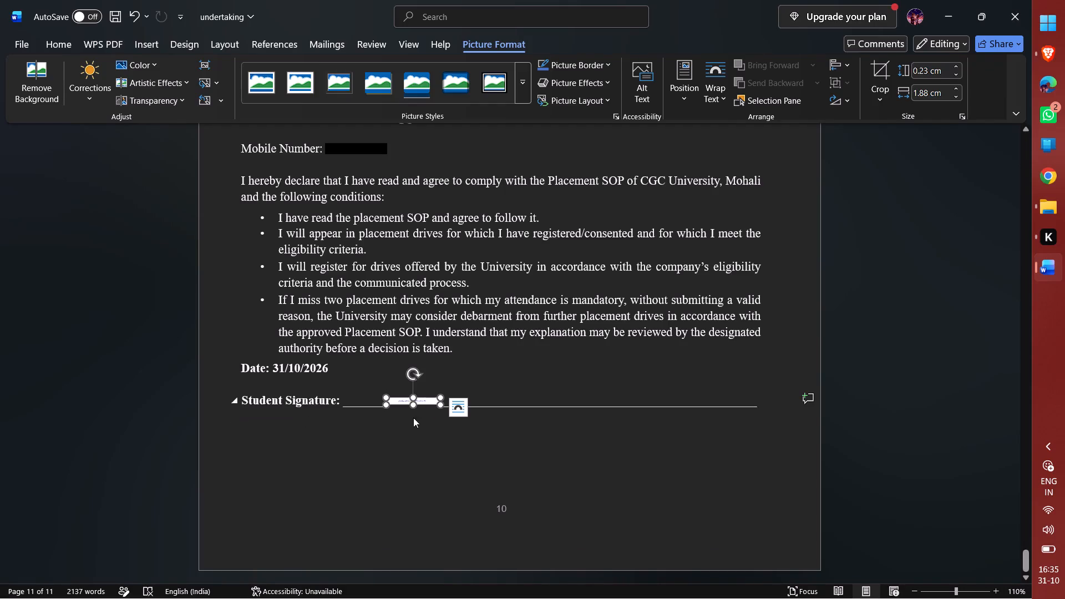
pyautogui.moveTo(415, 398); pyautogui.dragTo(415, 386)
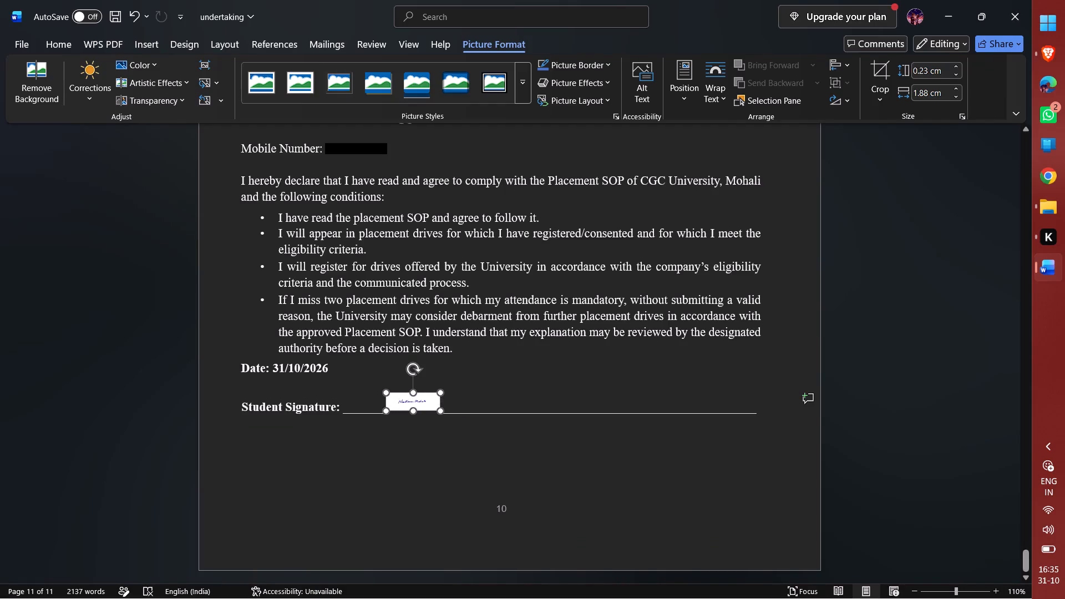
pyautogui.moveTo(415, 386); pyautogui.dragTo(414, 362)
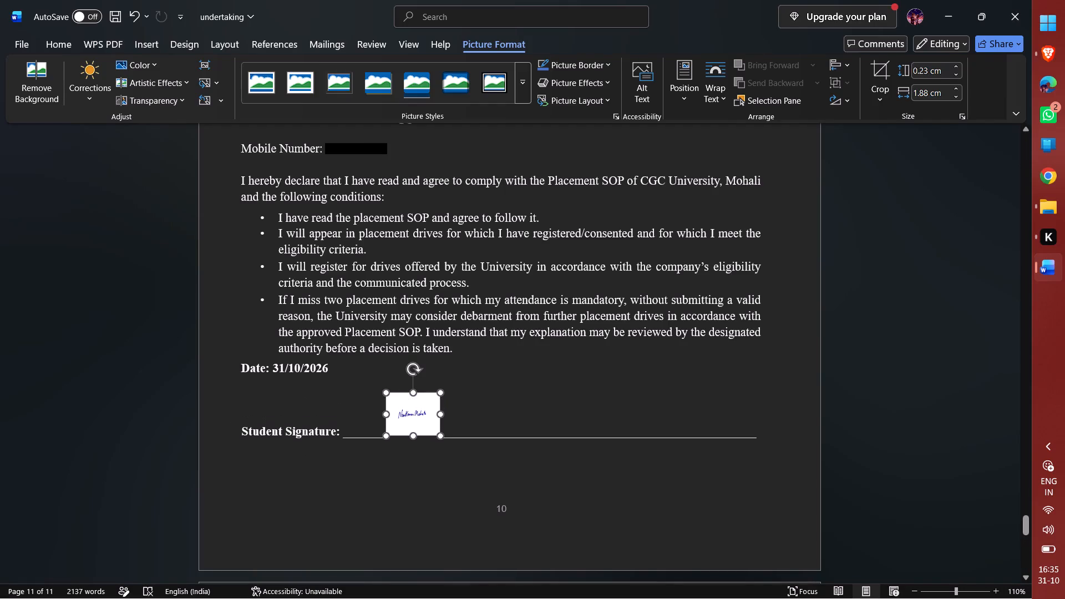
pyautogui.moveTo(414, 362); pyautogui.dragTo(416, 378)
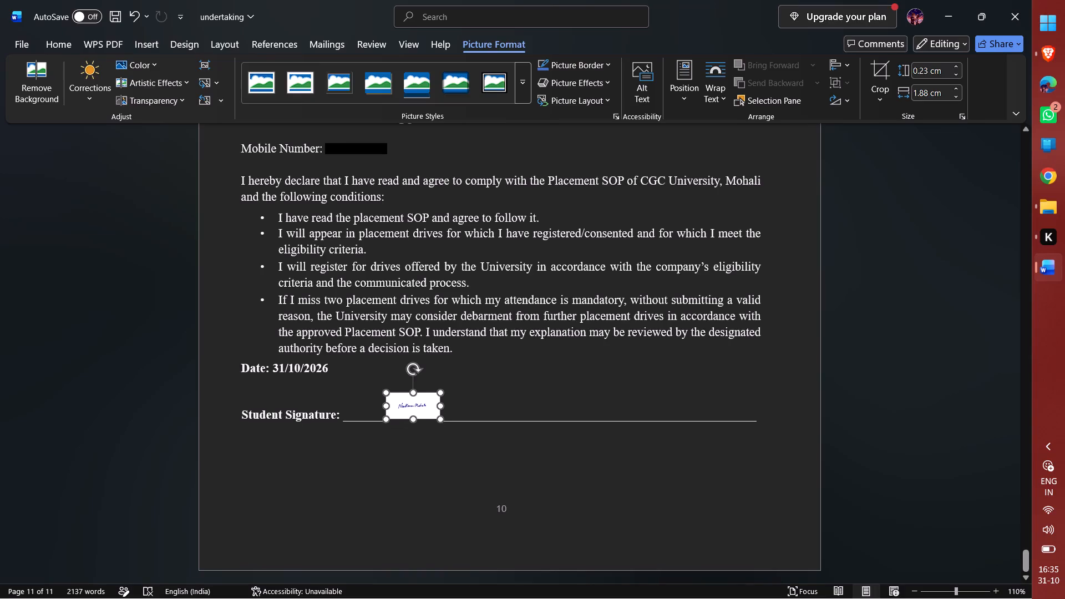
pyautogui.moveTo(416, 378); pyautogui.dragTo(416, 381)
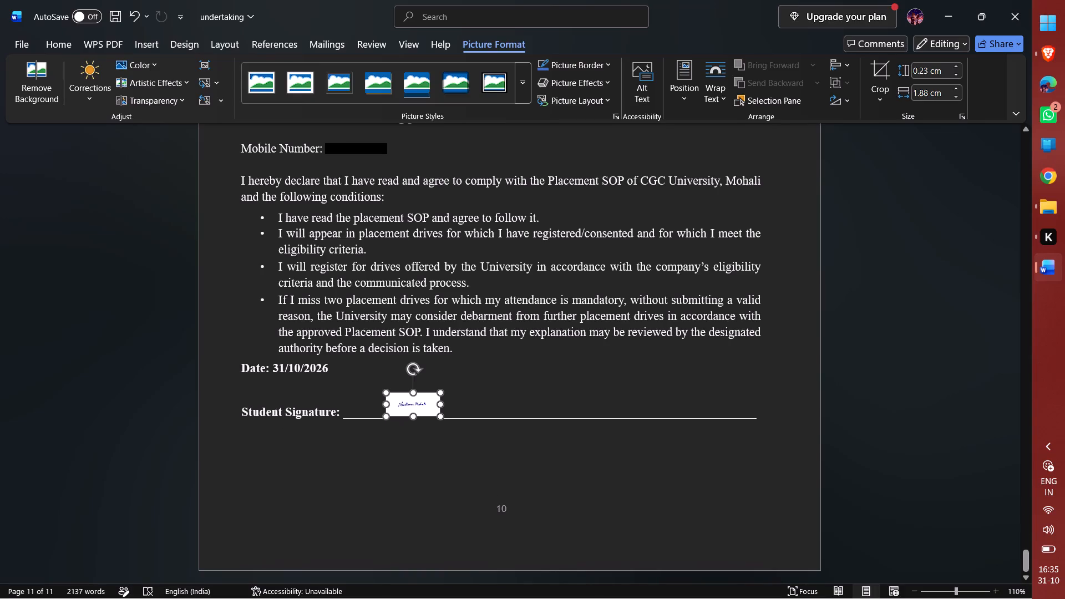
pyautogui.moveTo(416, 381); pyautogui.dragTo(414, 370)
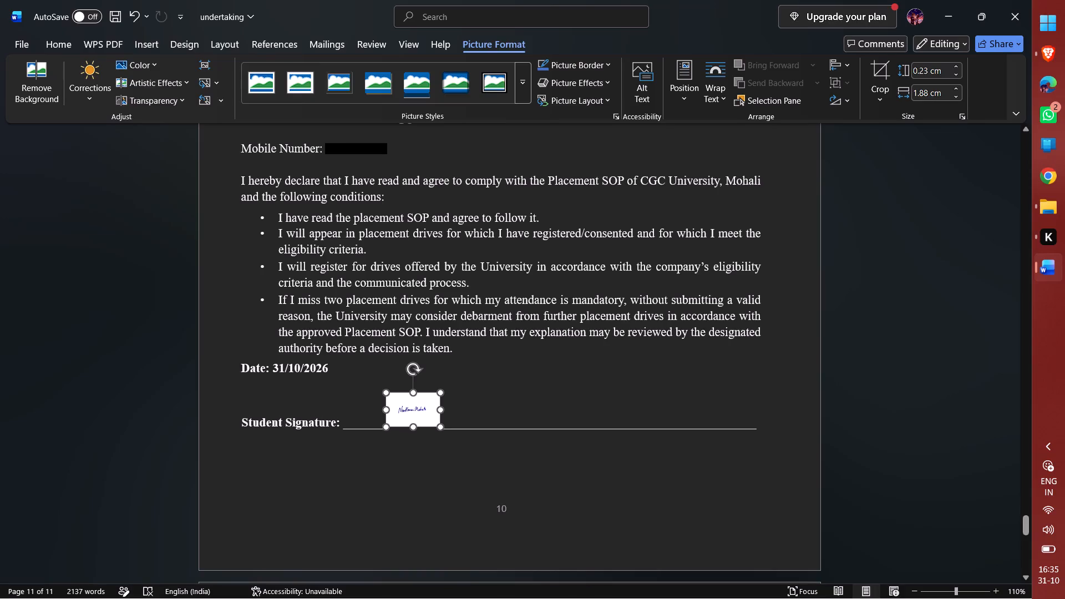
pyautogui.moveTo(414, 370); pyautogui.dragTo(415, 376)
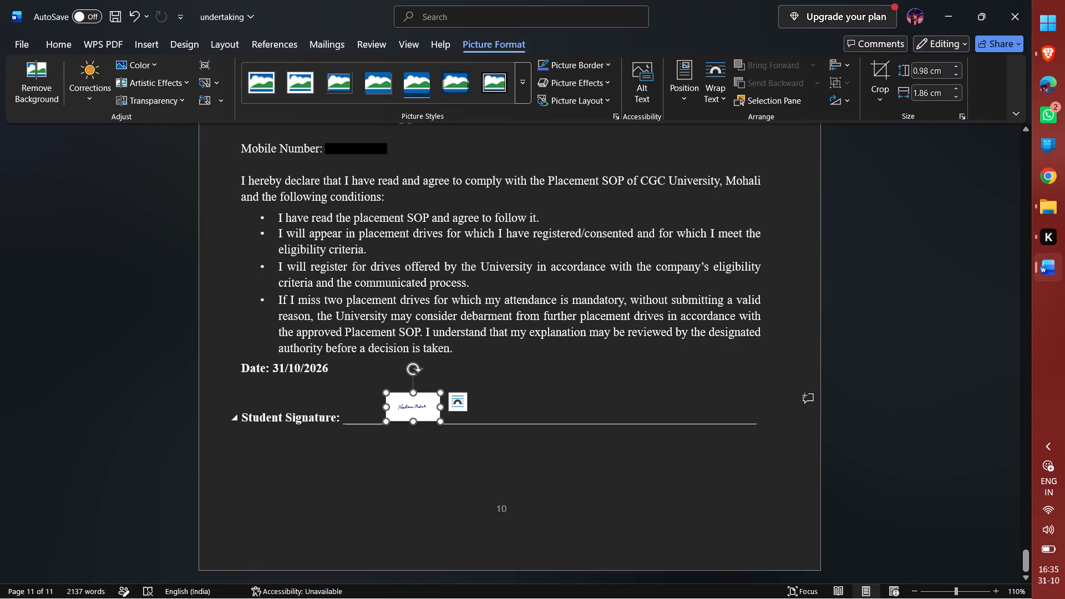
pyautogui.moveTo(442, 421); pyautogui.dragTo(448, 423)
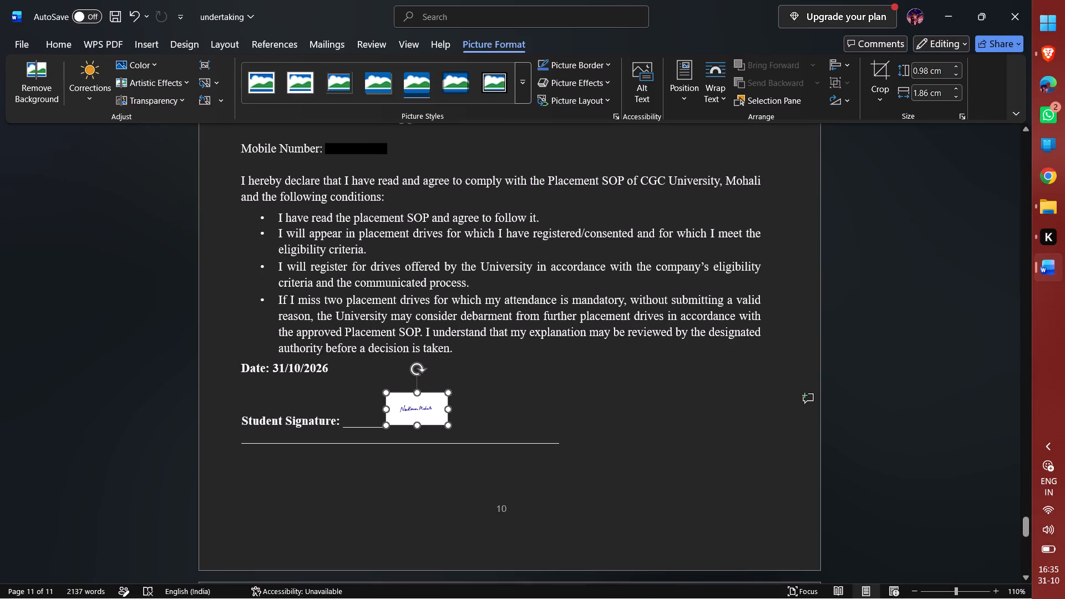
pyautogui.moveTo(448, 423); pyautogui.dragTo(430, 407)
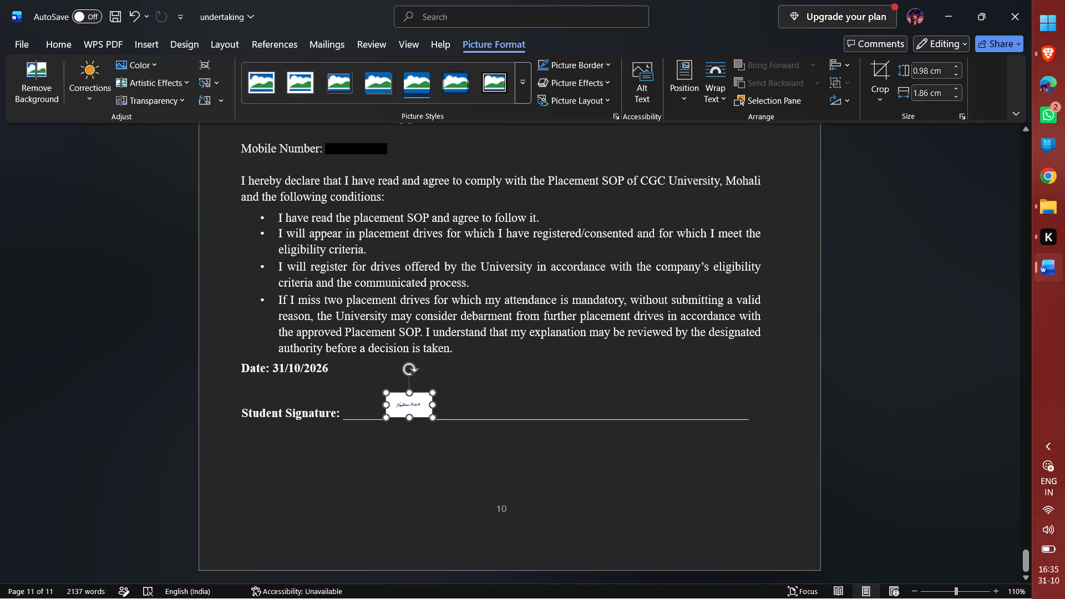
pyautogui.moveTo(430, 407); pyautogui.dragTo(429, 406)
# Delete the signature picture and the entire underscore line following the Student Signature label.
pyautogui.moveTo(342, 416); pyautogui.dragTo(468, 423)
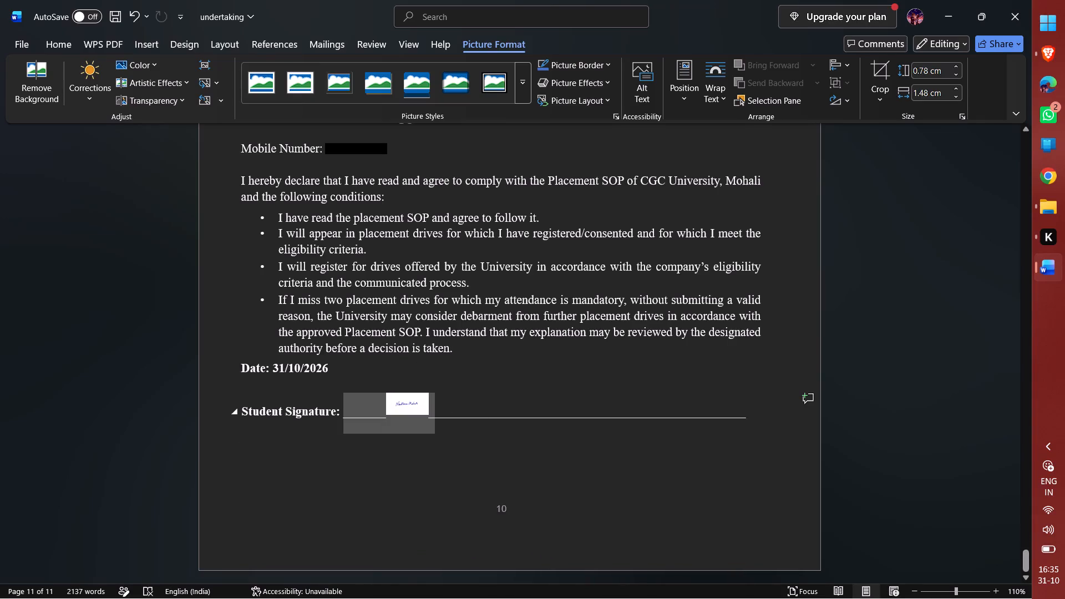
pyautogui.moveTo(468, 423); pyautogui.dragTo(734, 405)
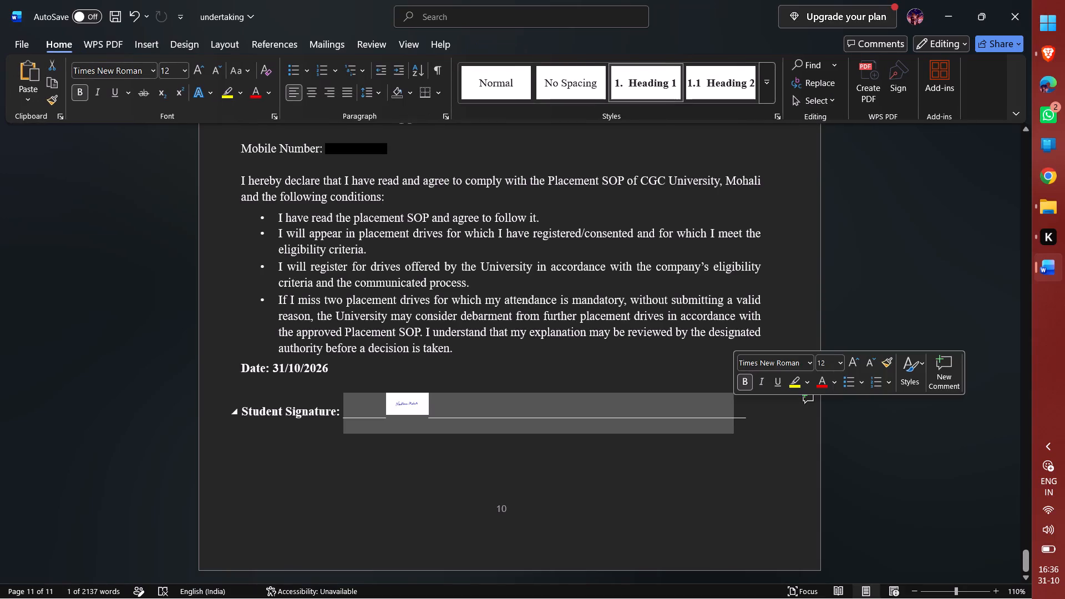
pyautogui.press('BackSpace')
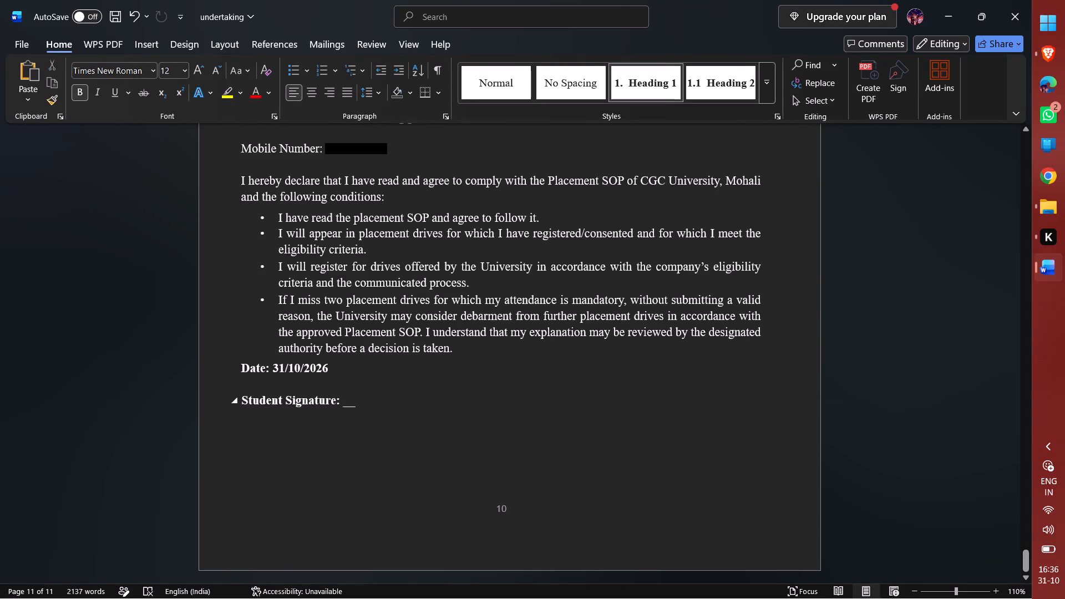
pyautogui.click(404, 410)
pyautogui.press('BackSpace')
pyautogui.press('BackSpace')
pyautogui.press('BackSpace')
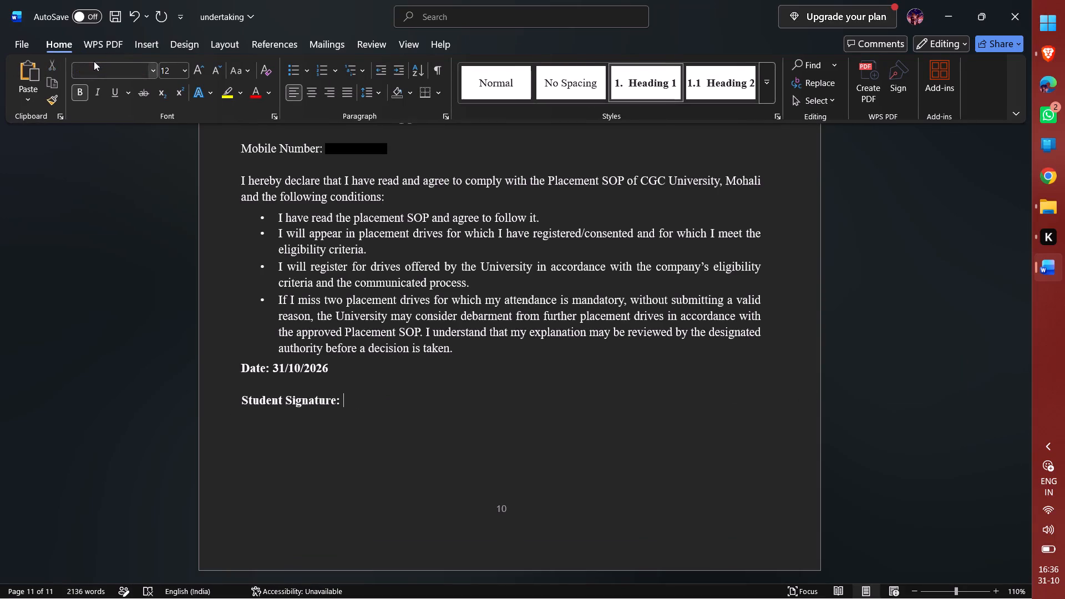
# Insert the MY SIGN picture from the Downloads folder after the Student Signature label.
pyautogui.click(146, 43)
pyautogui.click(148, 88)
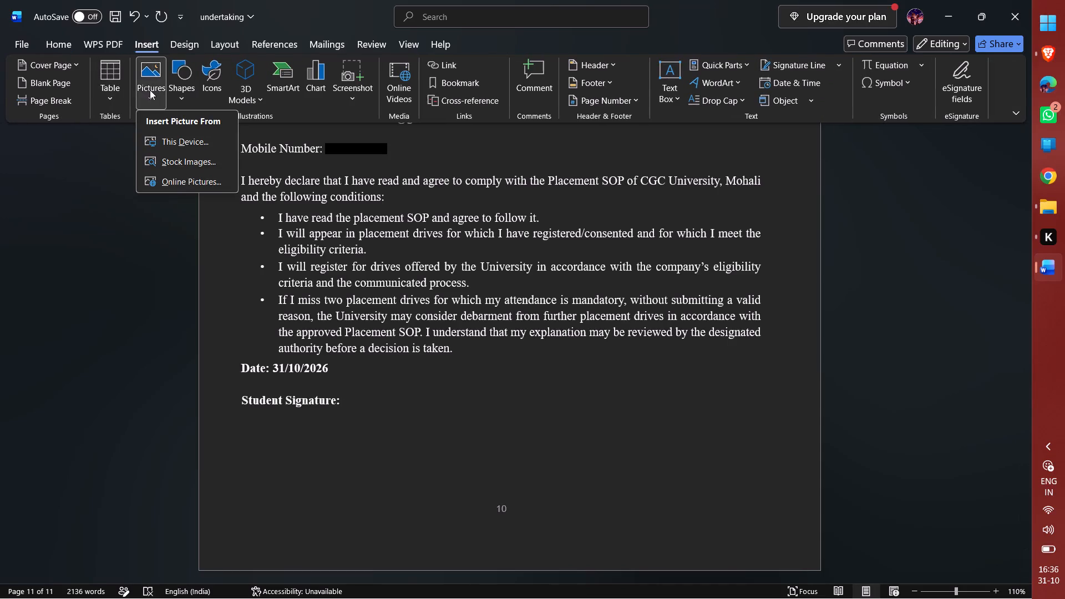
pyautogui.click(186, 148)
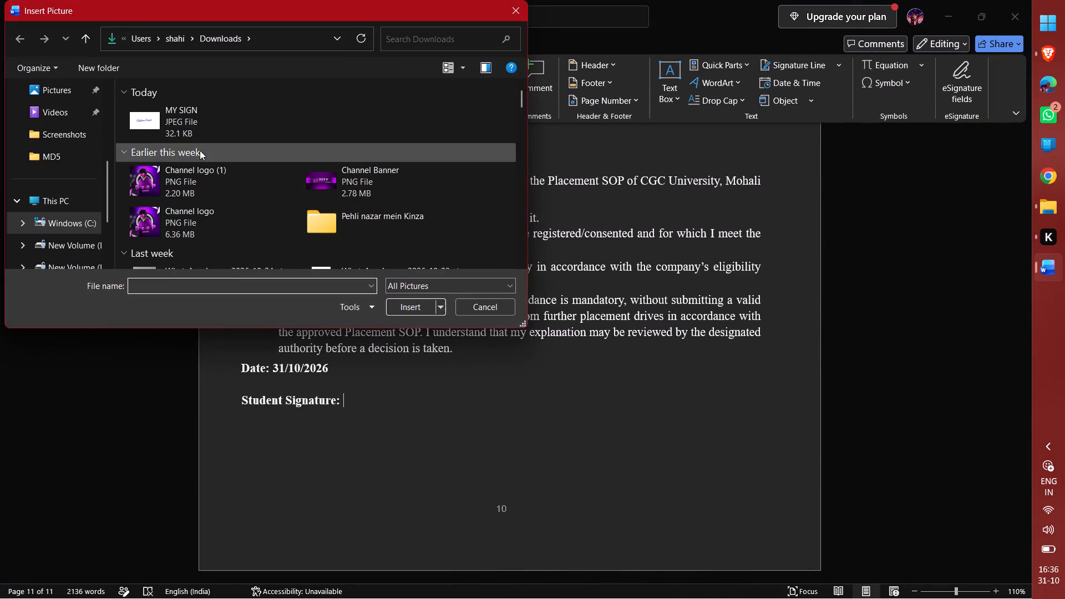
pyautogui.click(184, 131)
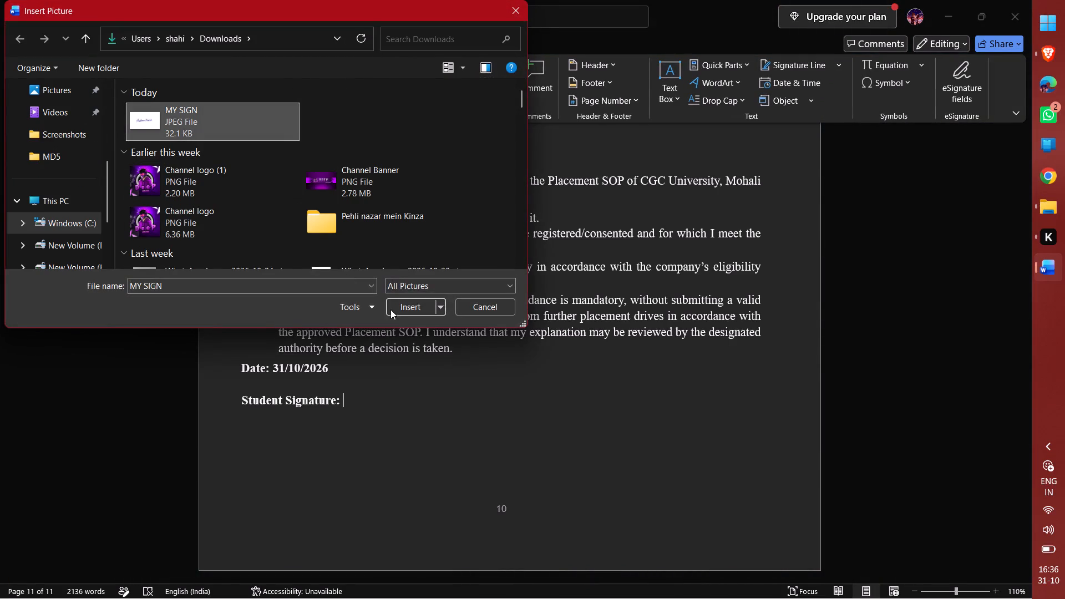
pyautogui.click(397, 311)
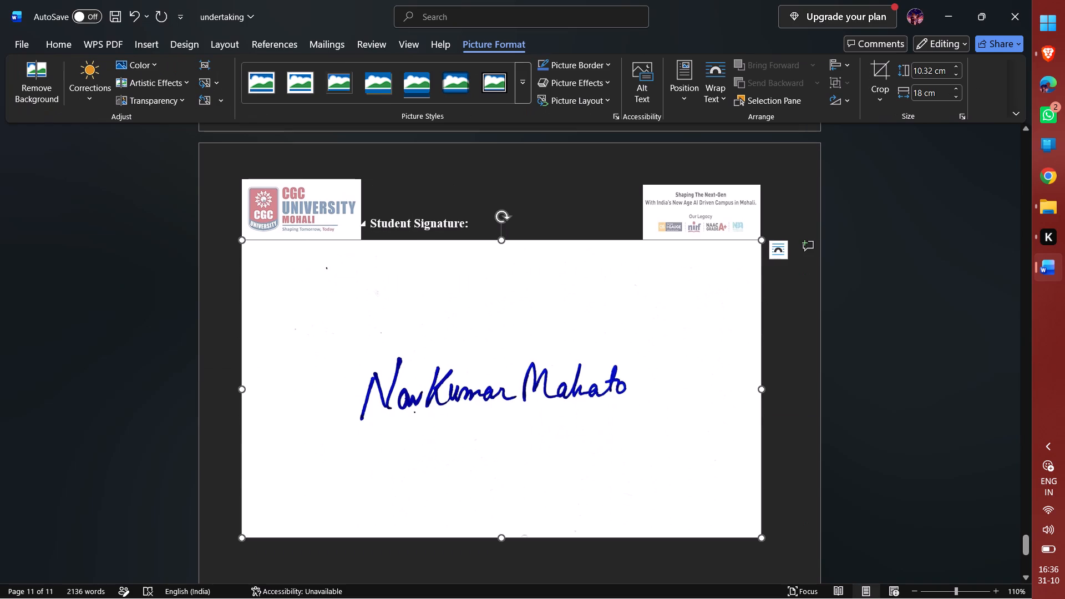
# Shrink the signature picture proportionally to about 1.82 cm high and 3.17 cm wide beside Student Signature, then deselect it.
pyautogui.moveTo(759, 539); pyautogui.dragTo(445, 385)
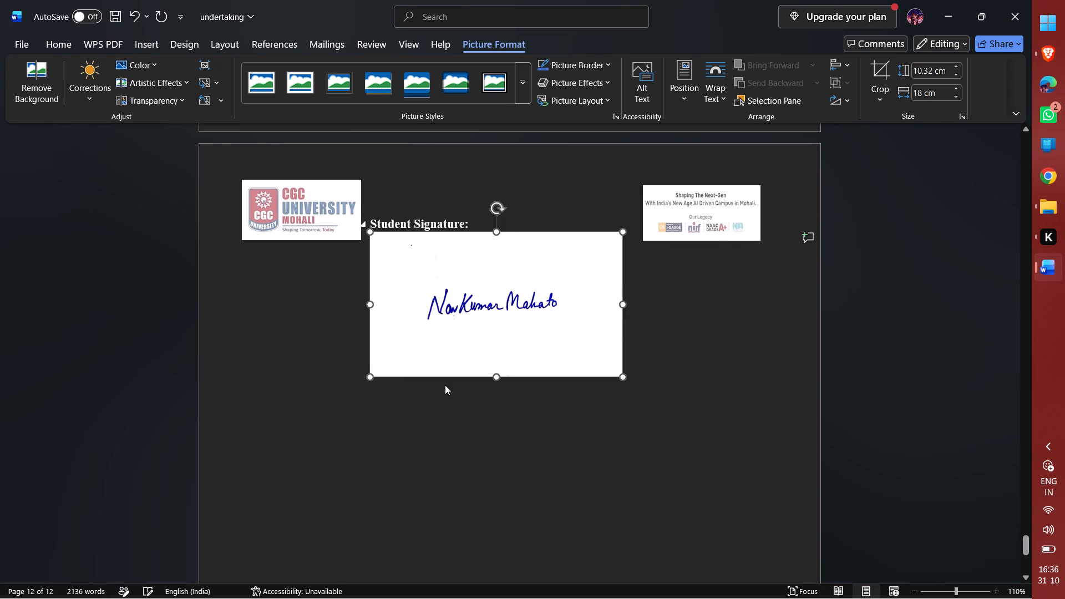
pyautogui.moveTo(620, 378); pyautogui.dragTo(497, 290)
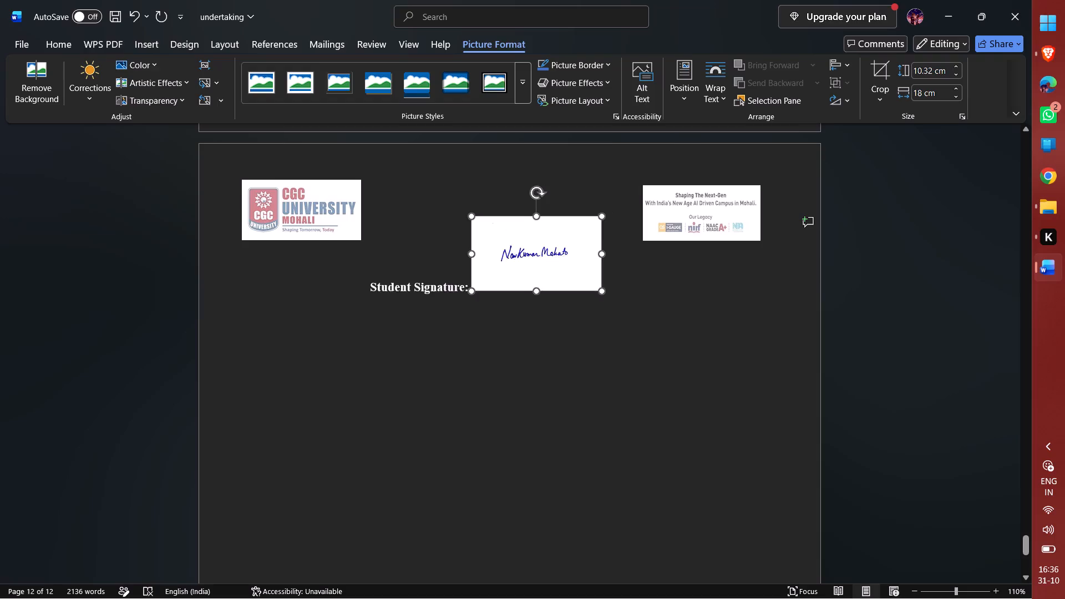
pyautogui.moveTo(497, 290); pyautogui.dragTo(474, 205)
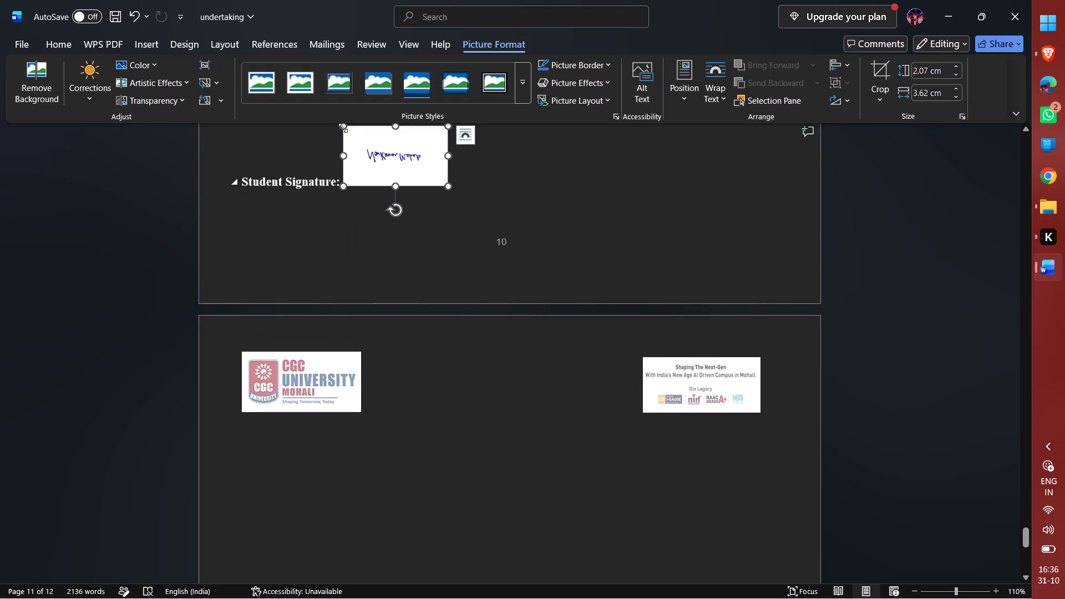
pyautogui.moveTo(342, 127); pyautogui.dragTo(444, 231)
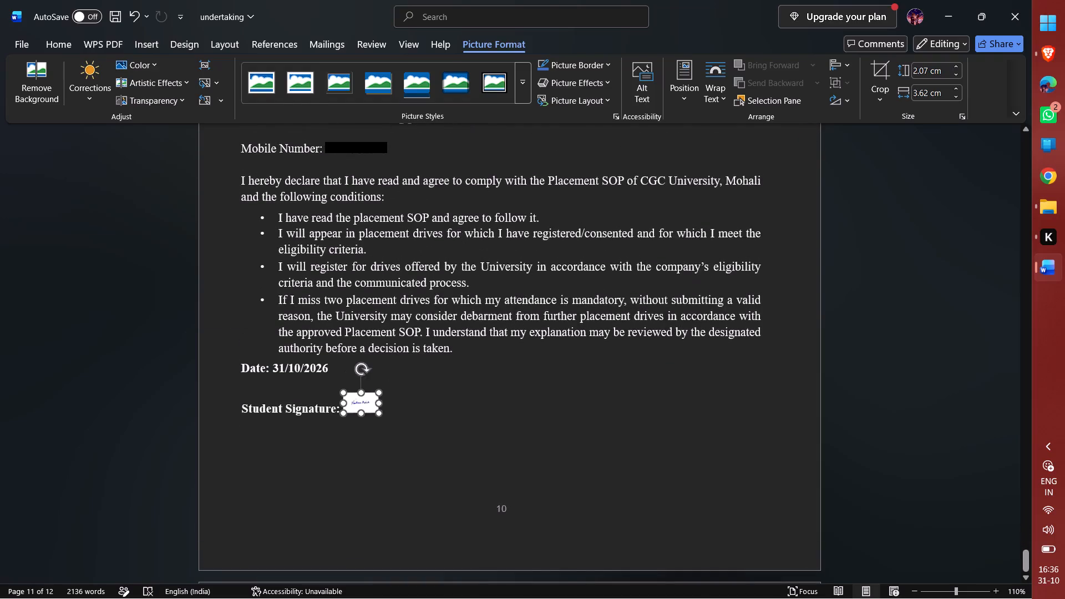
pyautogui.moveTo(444, 231); pyautogui.dragTo(356, 200)
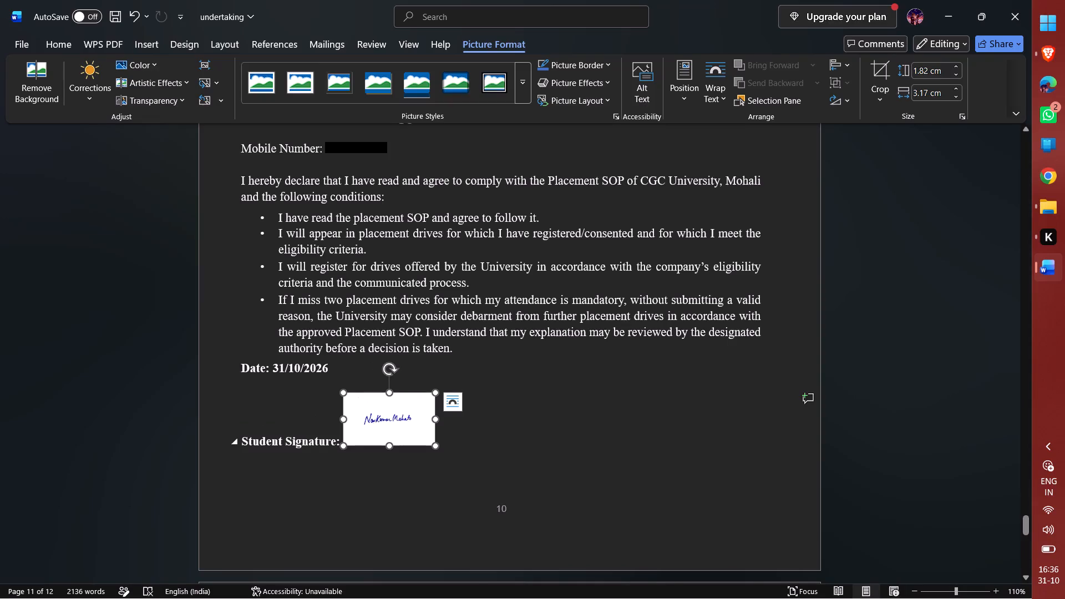
pyautogui.moveTo(370, 424); pyautogui.dragTo(399, 426)
pyautogui.click(319, 429)
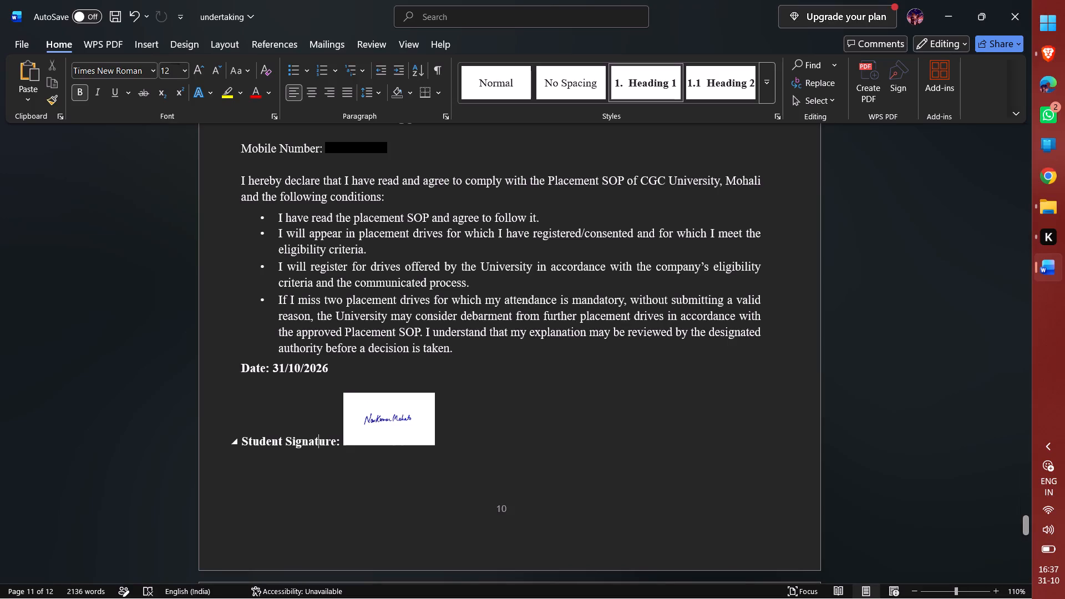
# Review the end of the document, checking the last page, the signature placement and the completed Appendix 1 student details.
pyautogui.scroll(-1, 339, 441)
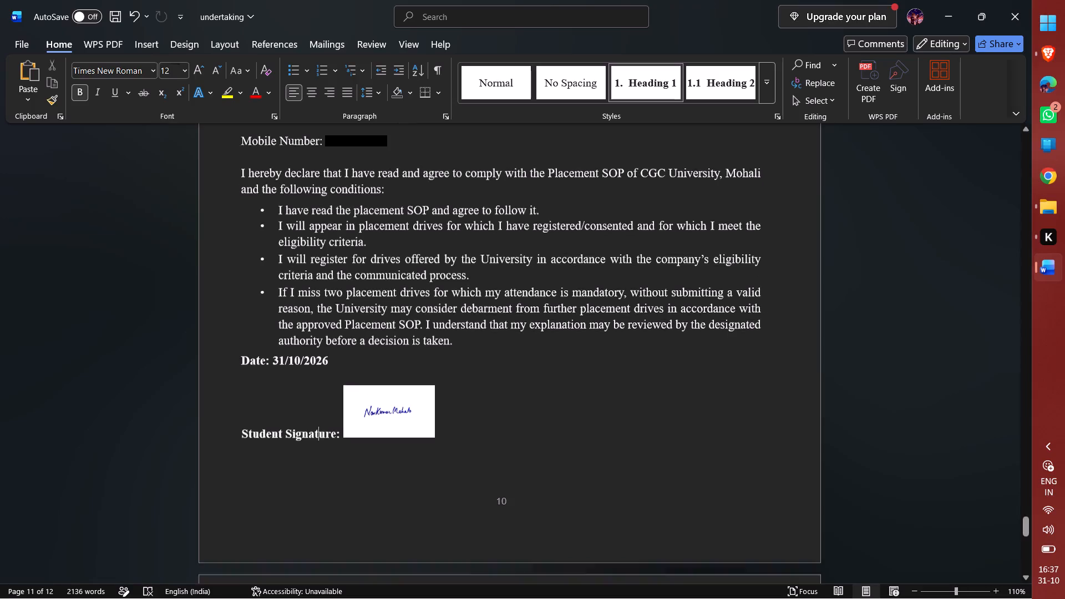
pyautogui.scroll(-3, 339, 441)
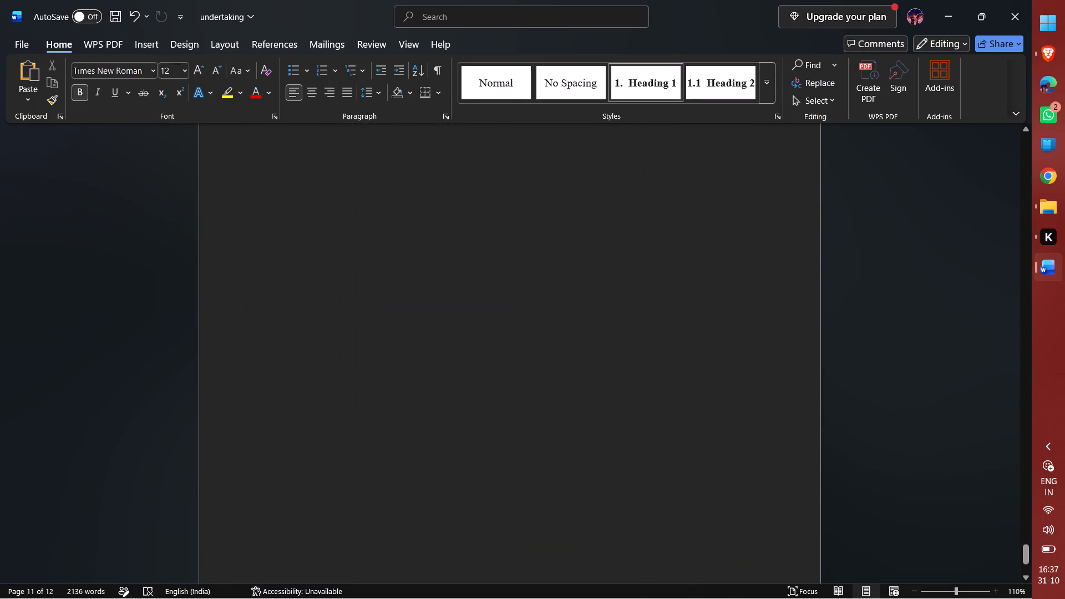
pyautogui.scroll(-2, 339, 441)
pyautogui.scroll(1, 339, 441)
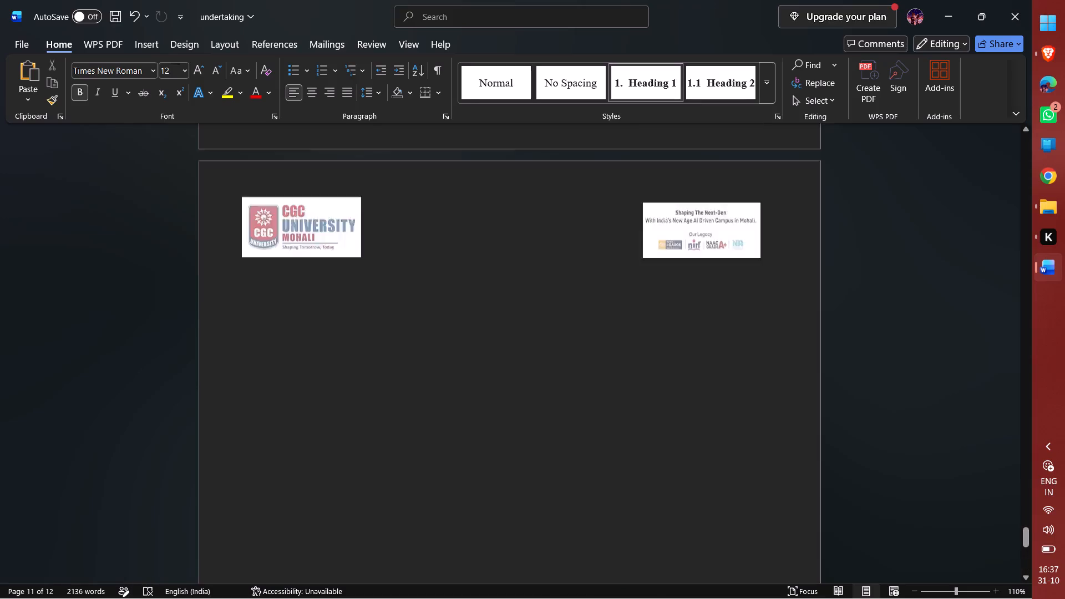
pyautogui.scroll(-1, 339, 441)
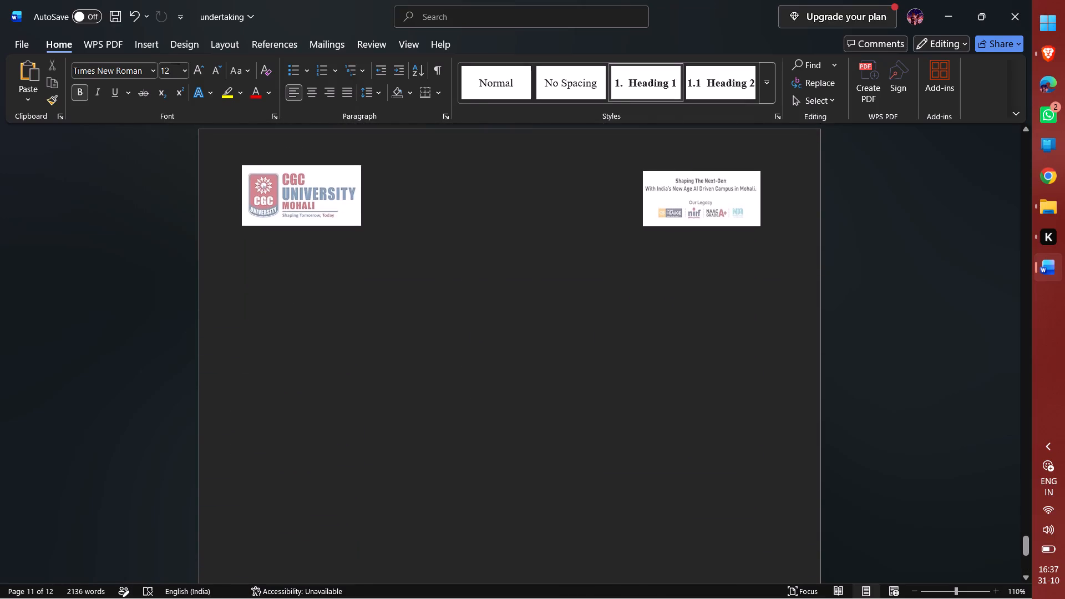
pyautogui.scroll(4, 339, 441)
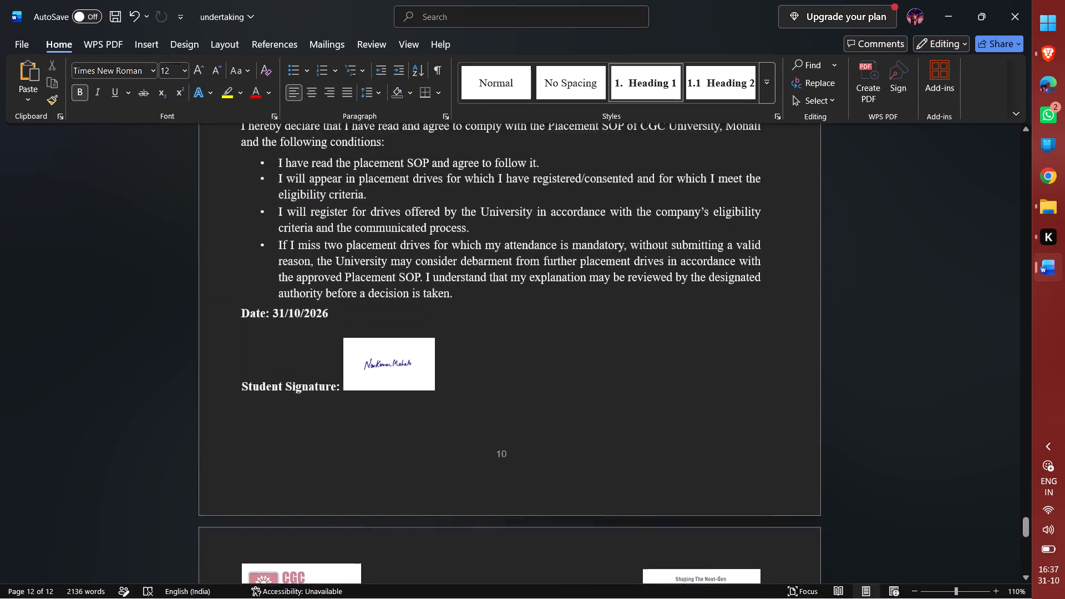
pyautogui.scroll(2, 339, 441)
pyautogui.scroll(-2, 339, 441)
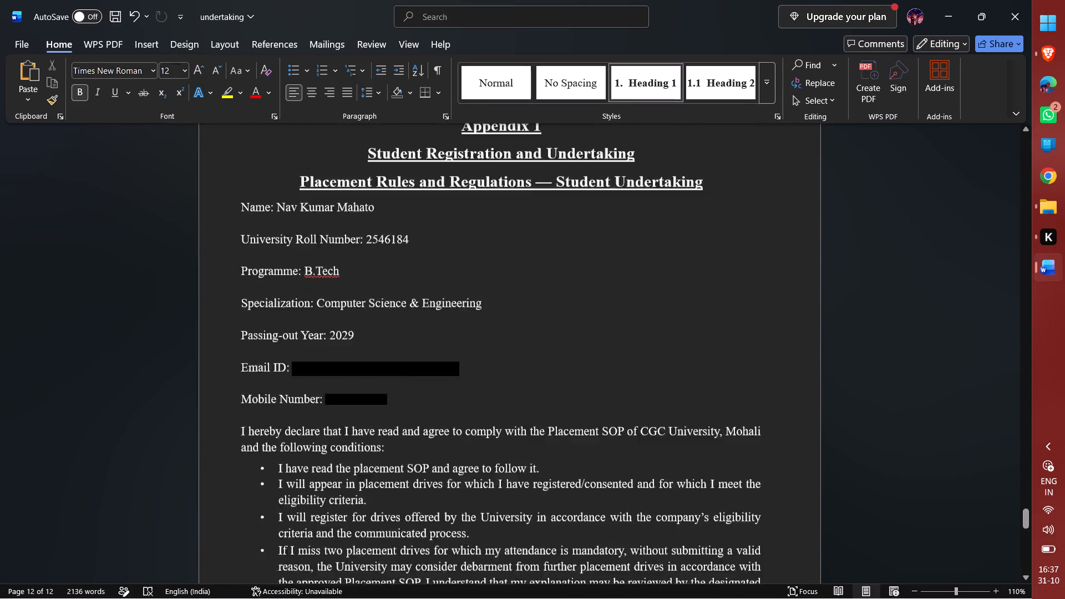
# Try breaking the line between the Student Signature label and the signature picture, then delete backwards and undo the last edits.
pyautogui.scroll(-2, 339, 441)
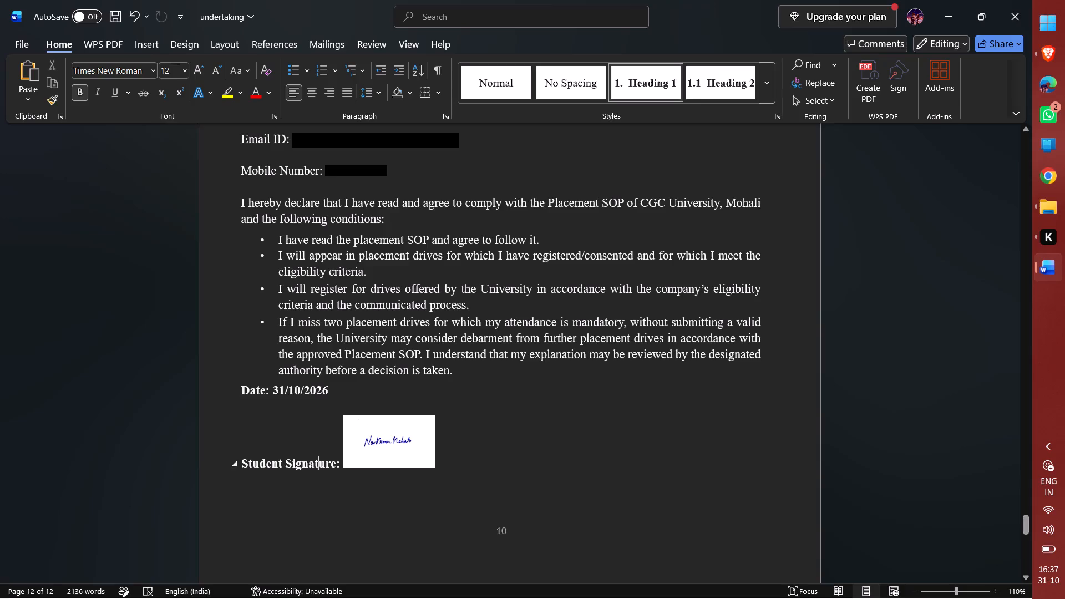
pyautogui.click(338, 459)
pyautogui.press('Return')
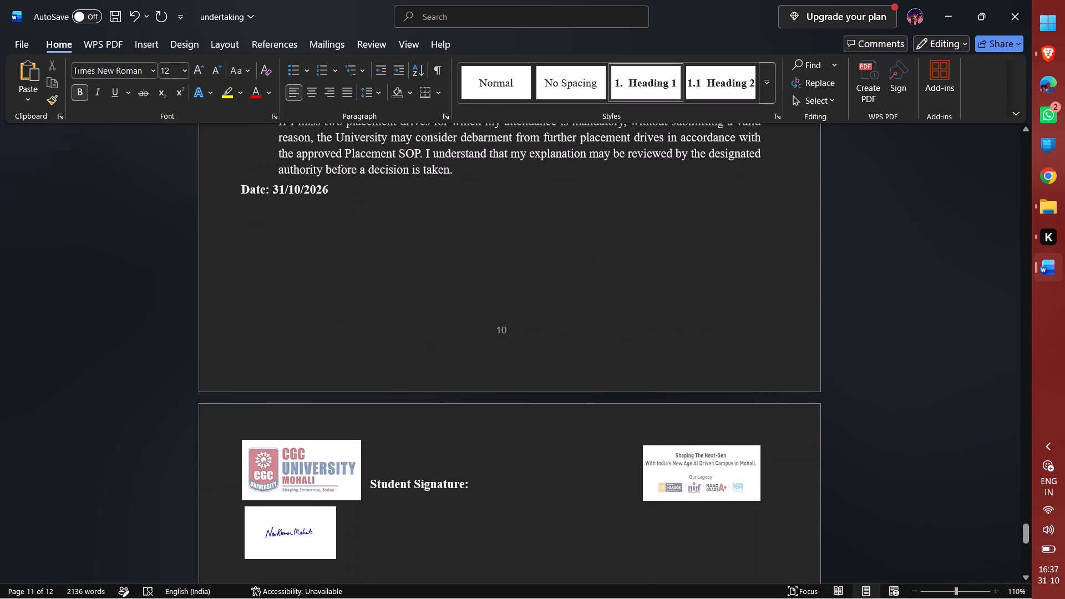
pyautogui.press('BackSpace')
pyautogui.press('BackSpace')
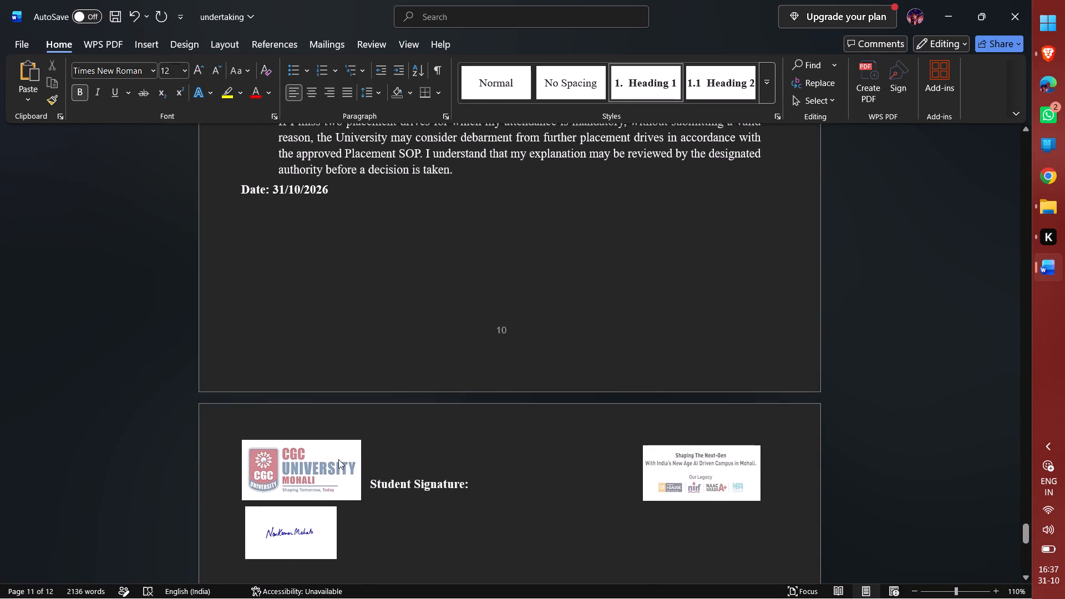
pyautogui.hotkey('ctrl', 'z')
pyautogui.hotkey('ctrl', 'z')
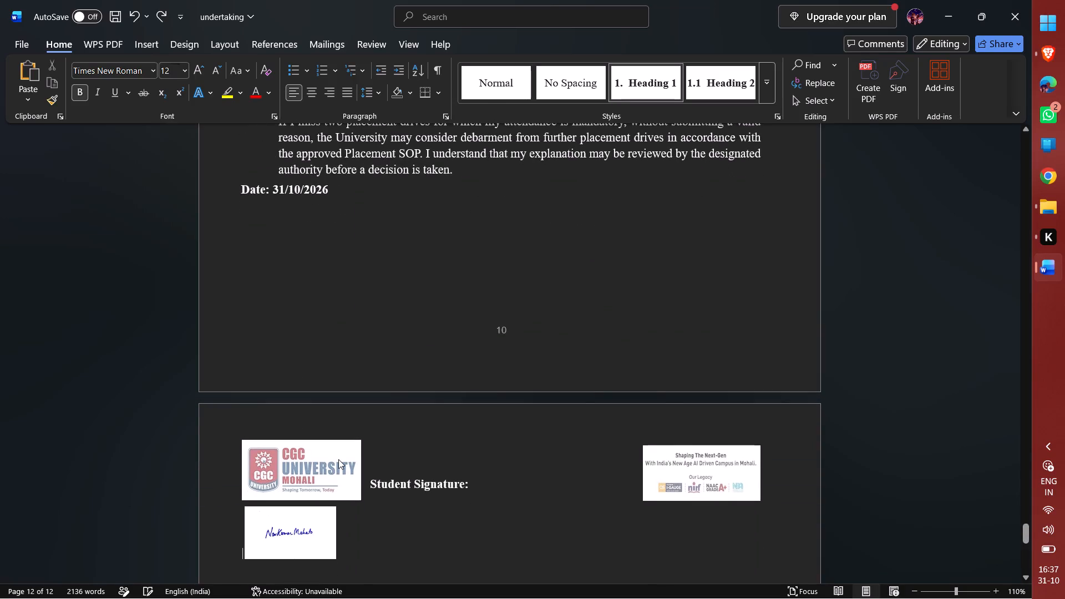
# Merge the Student Signature label into the date line, then split it onto its own Normal-style line below the date.
pyautogui.click(370, 485)
pyautogui.press('BackSpace')
pyautogui.press('BackSpace')
pyautogui.press('BackSpace')
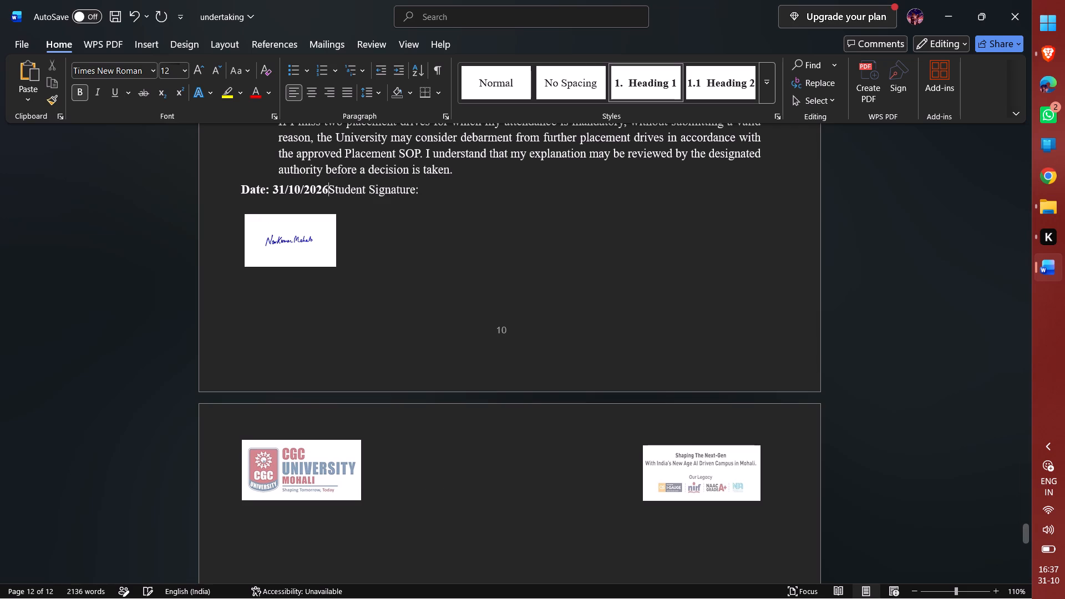
pyautogui.press('Return')
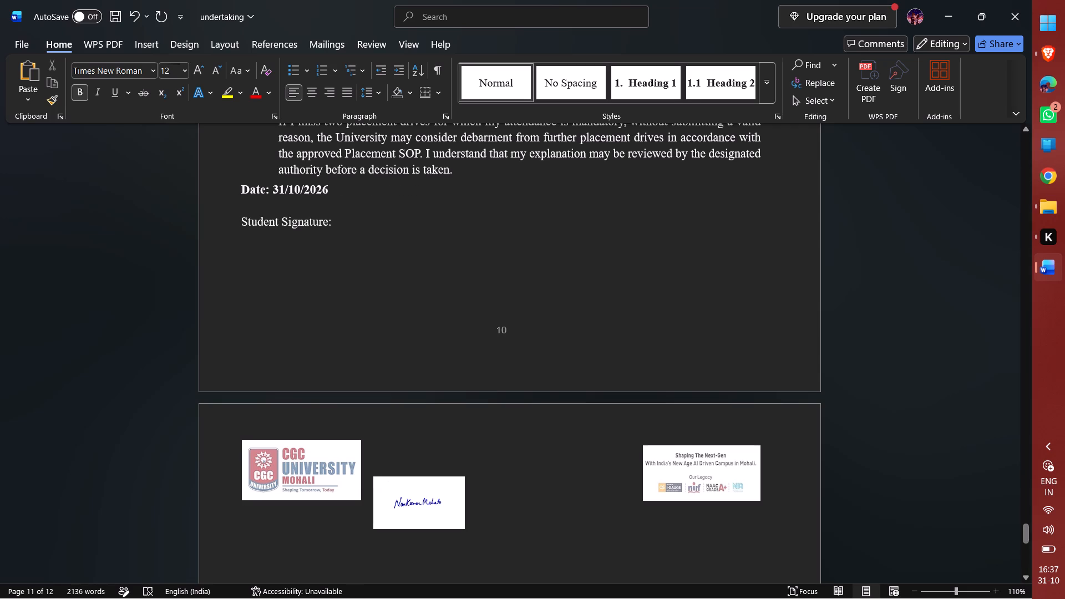
# Bring the signature picture back onto the Student Signature line and add an extra space between the label and the picture.
pyautogui.click(369, 529)
pyautogui.press('BackSpace')
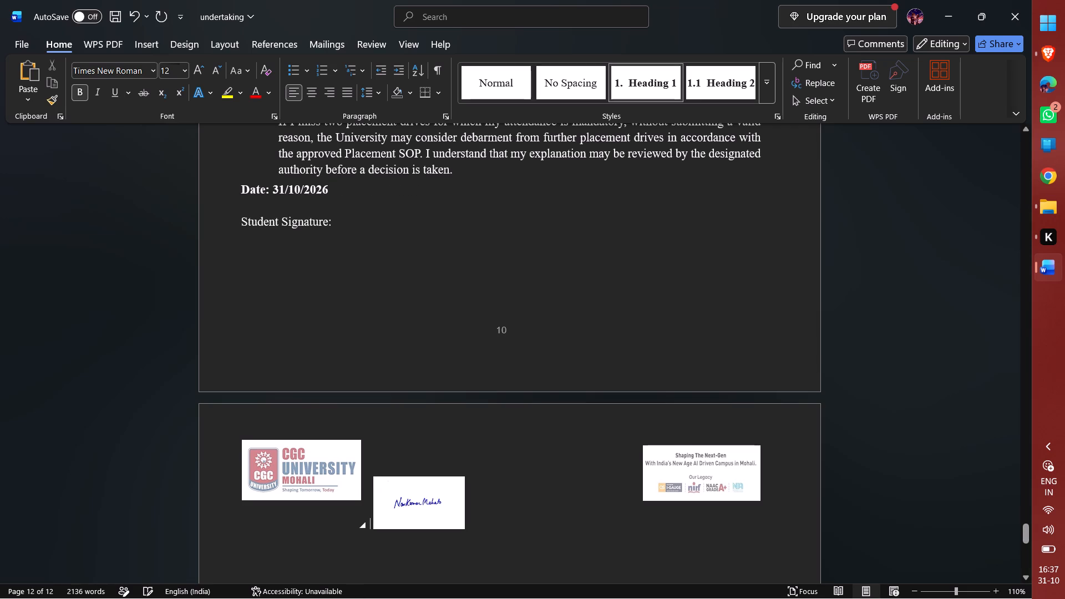
pyautogui.press('BackSpace')
pyautogui.press('BackSpace')
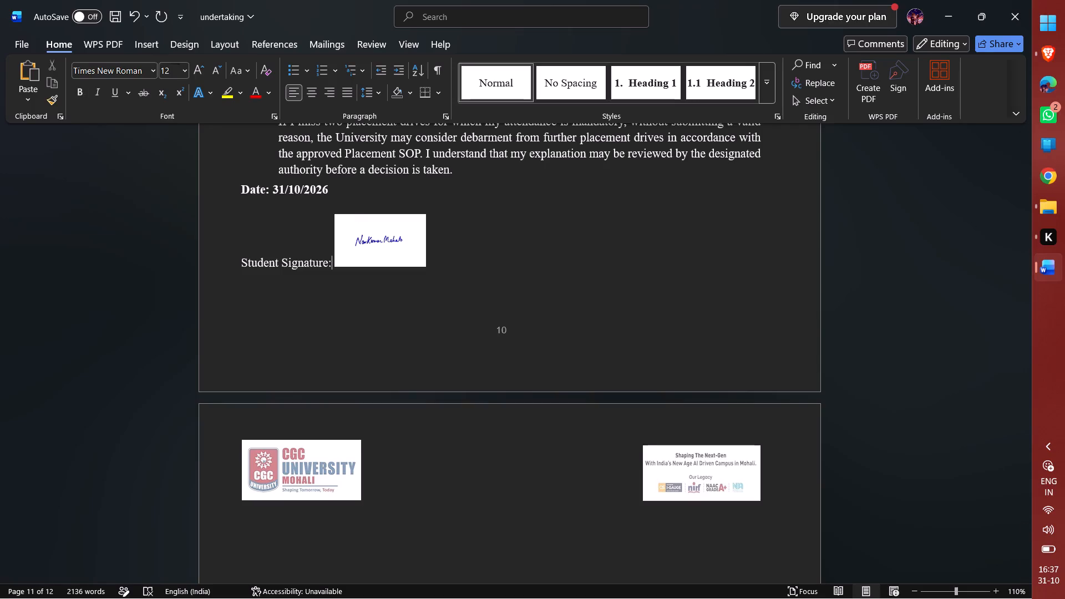
pyautogui.scroll(1, 239, 285)
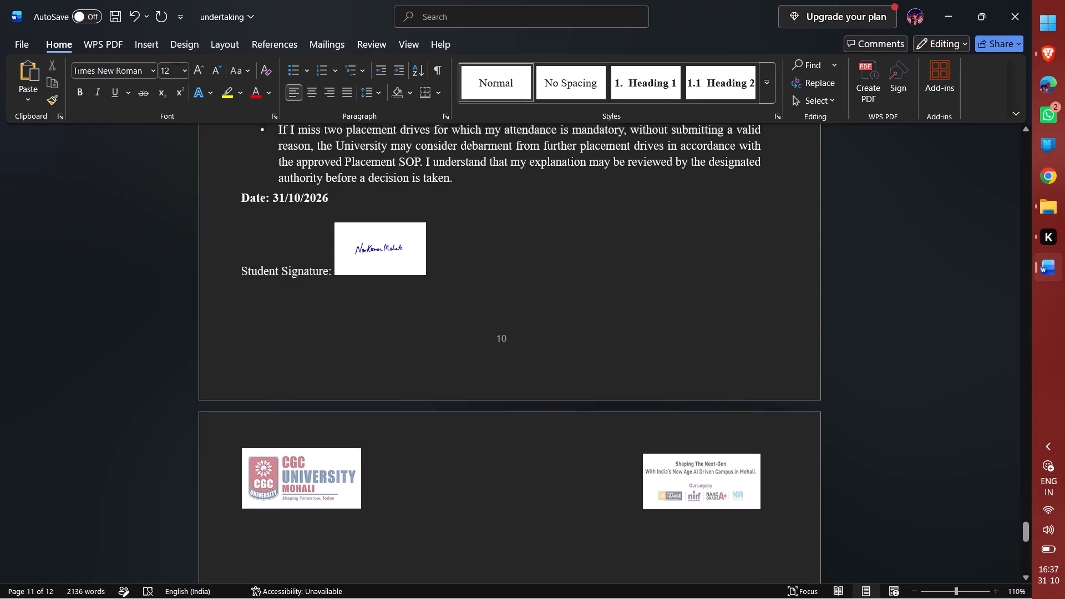
pyautogui.scroll(1, 239, 285)
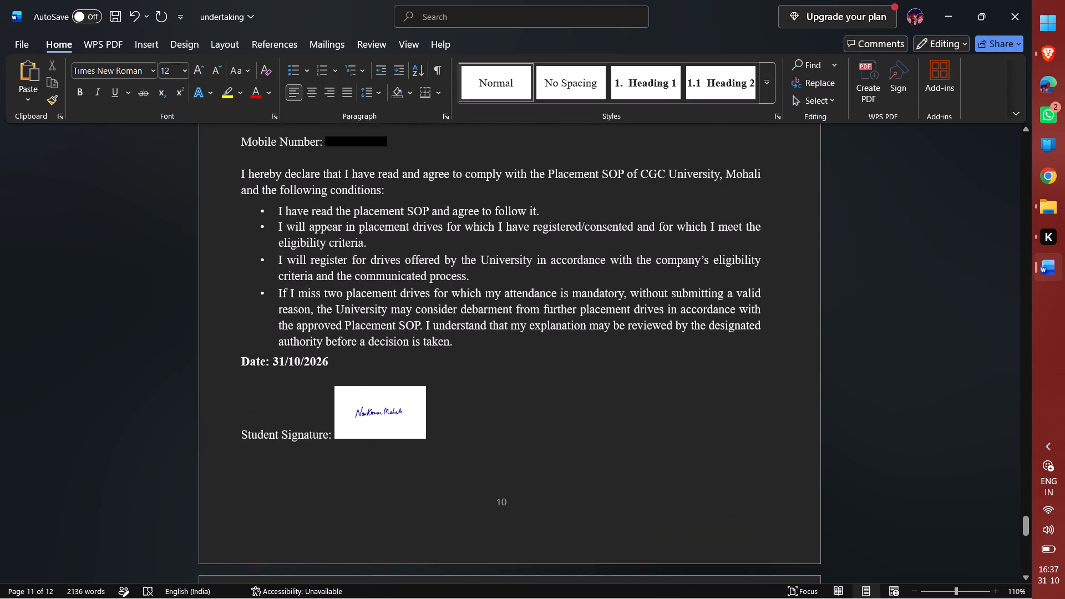
pyautogui.press('space')
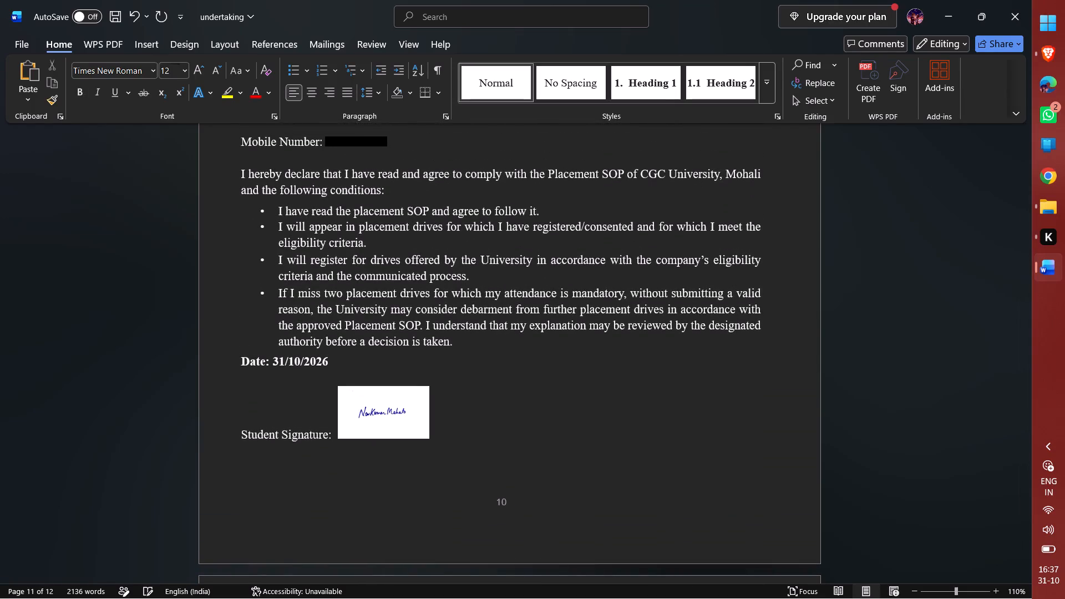
pyautogui.click(454, 425)
# Review the Appendix 1 page from the signature up to the headings and student details.
pyautogui.scroll(1, 444, 358)
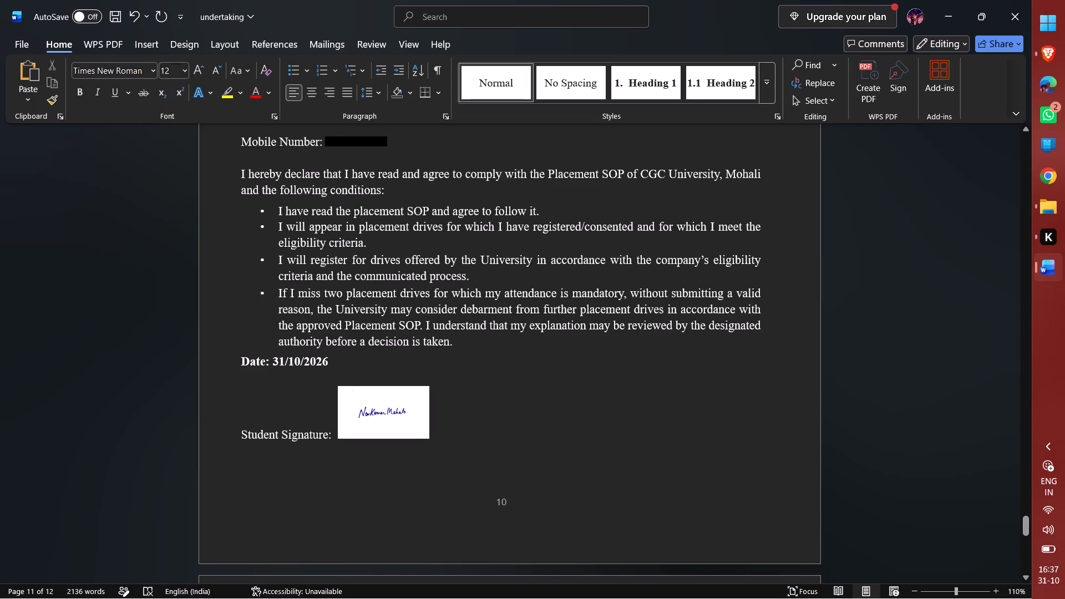
pyautogui.scroll(4, 444, 358)
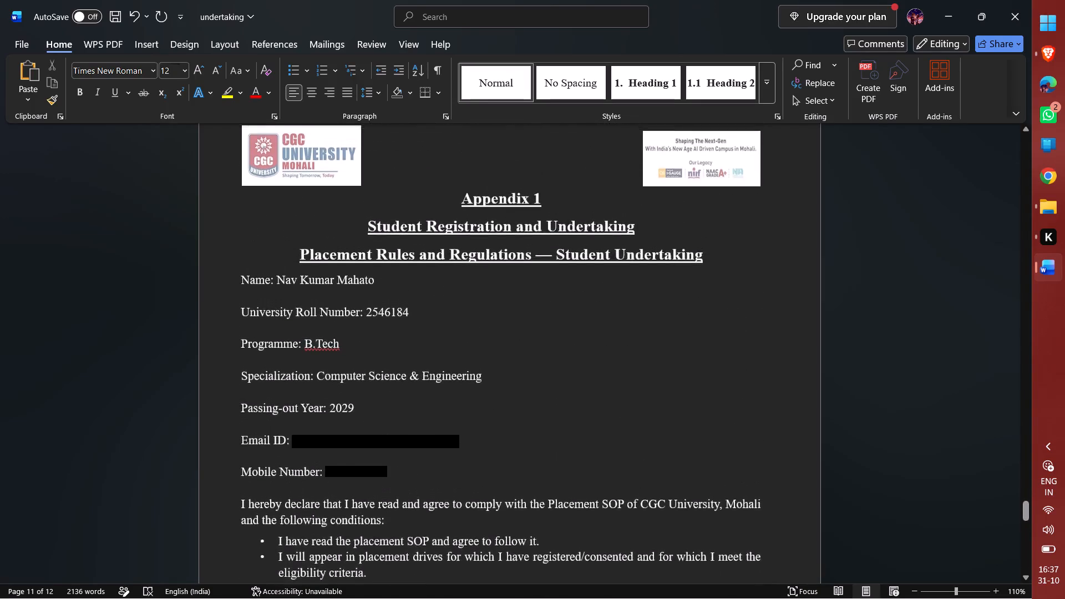
pyautogui.scroll(2, 444, 358)
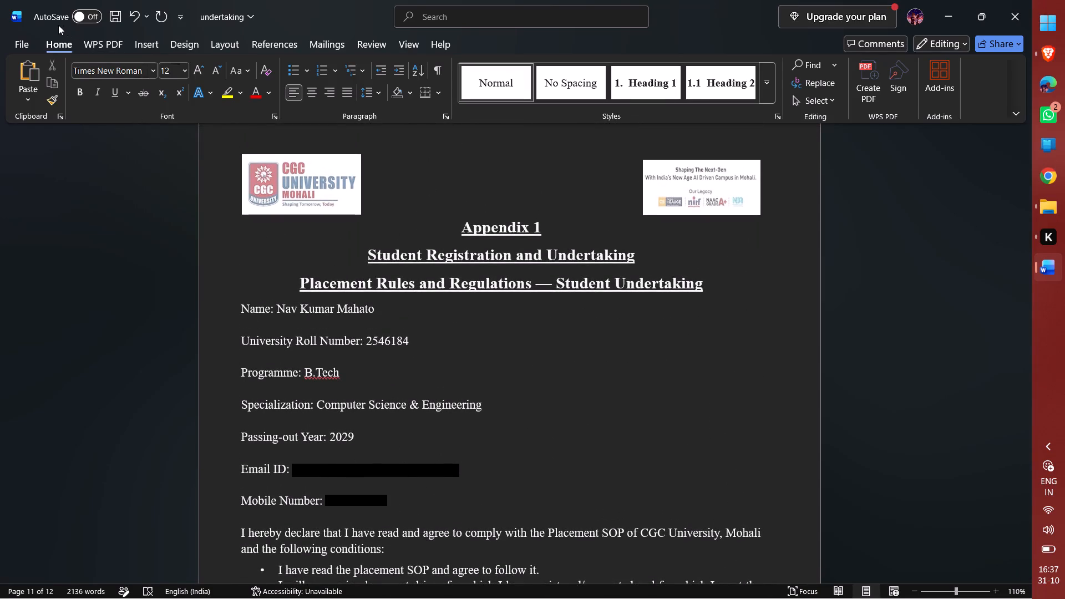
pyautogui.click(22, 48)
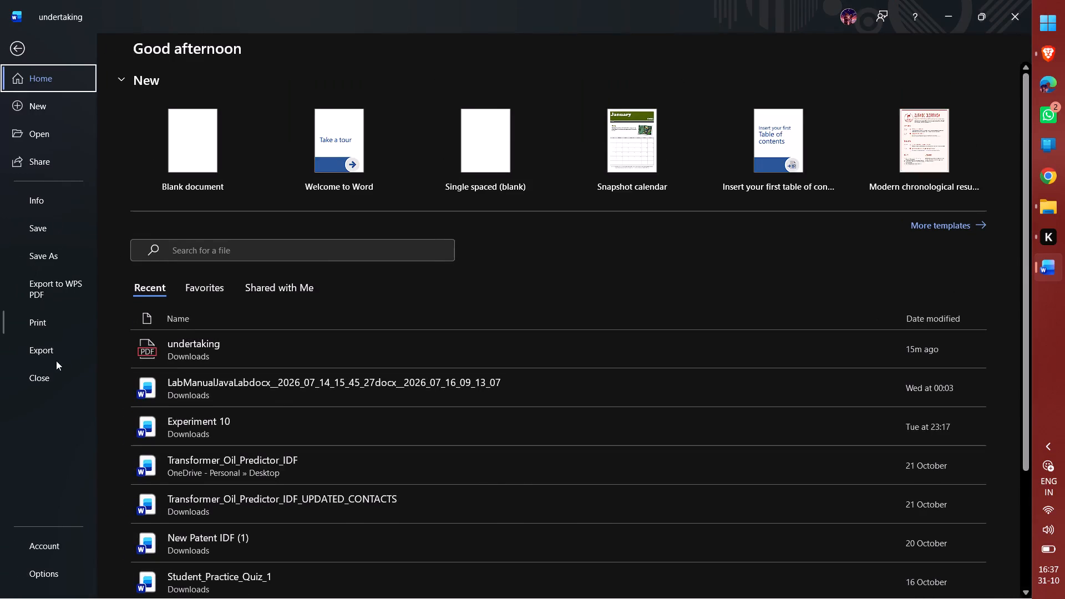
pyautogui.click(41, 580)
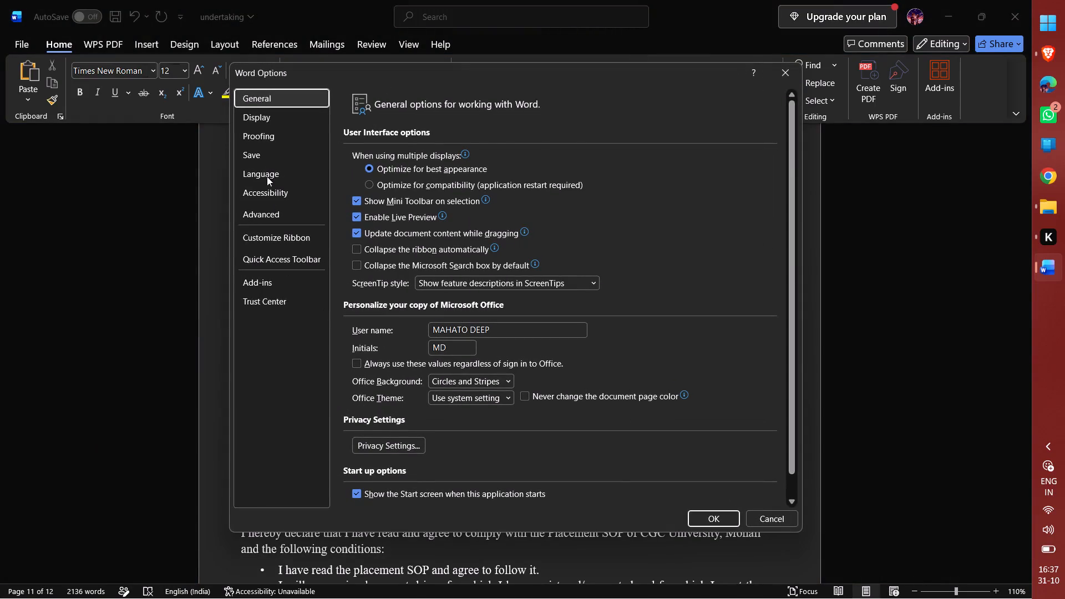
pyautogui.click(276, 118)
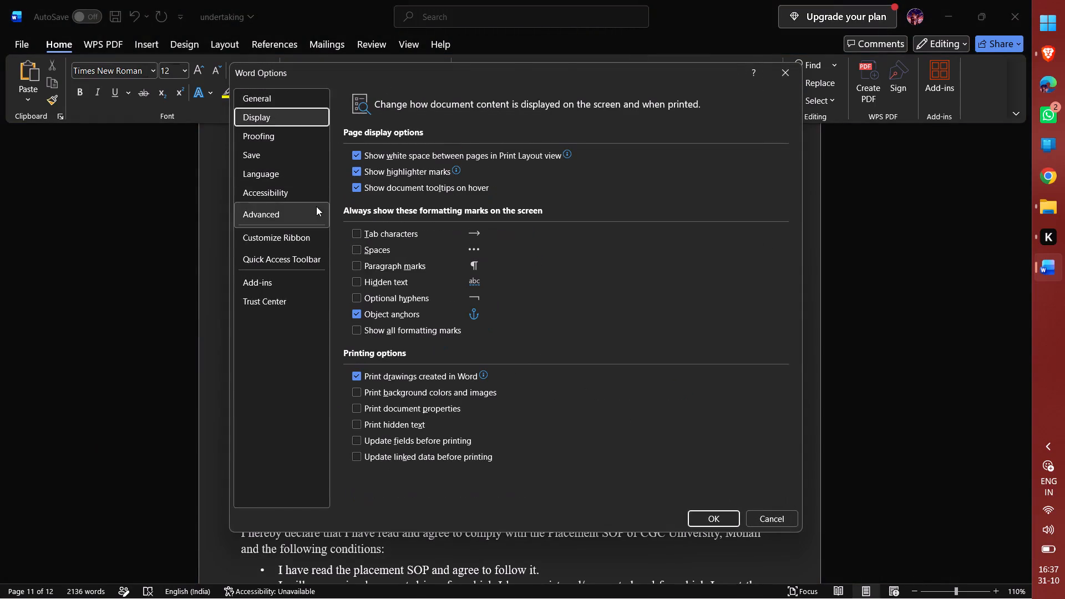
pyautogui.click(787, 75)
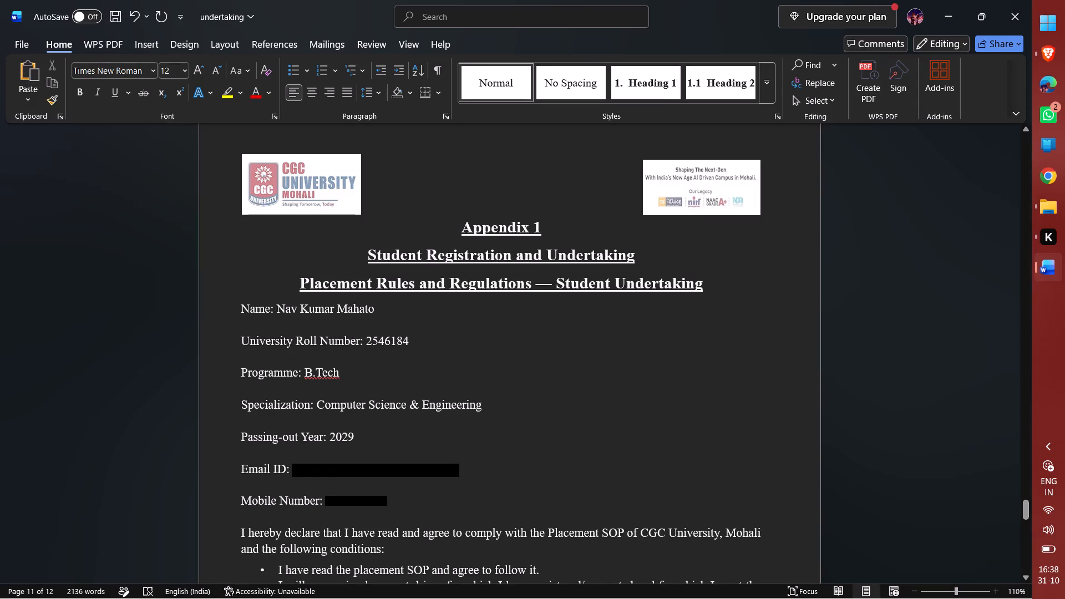
# Set the Office theme to White in the account settings and return to the undertaking document.
pyautogui.keyDown('ctrl'); pyautogui.scroll(-5, 237, 231); pyautogui.keyUp('ctrl')
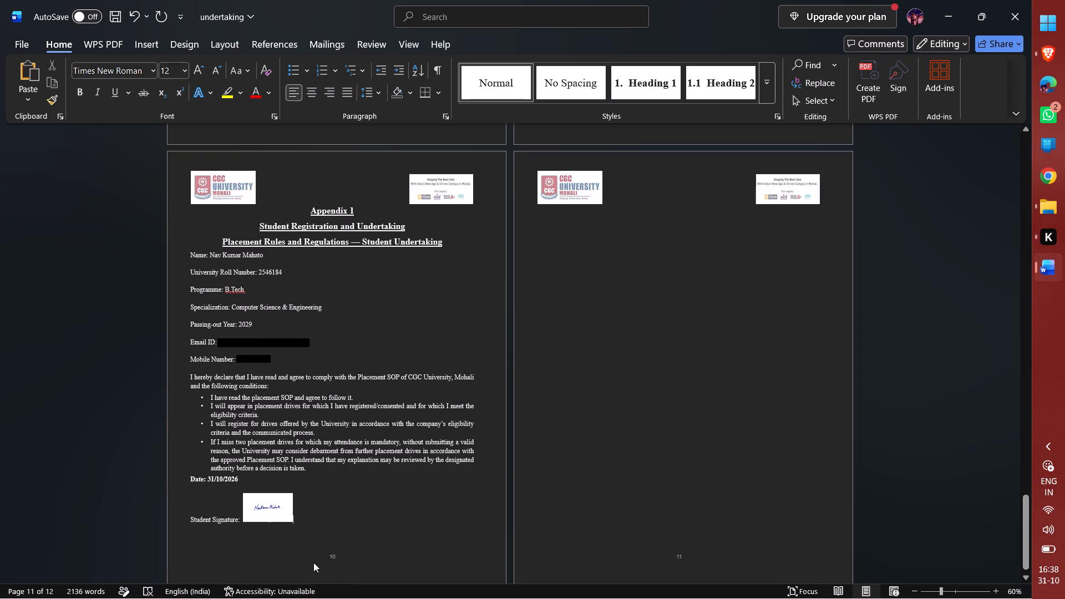
pyautogui.scroll(-1, 72, 196)
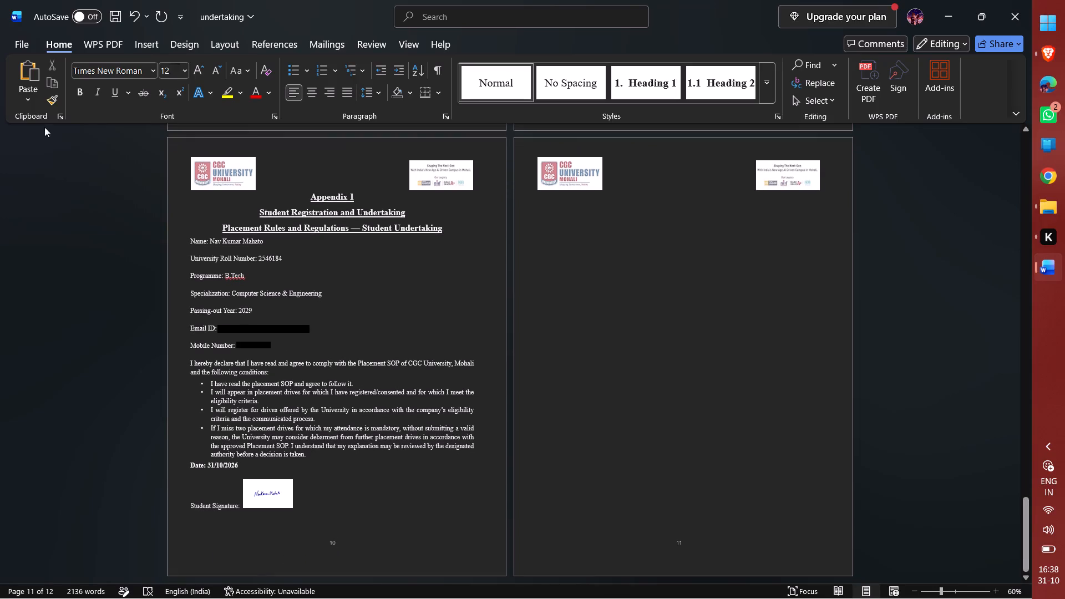
pyautogui.click(17, 39)
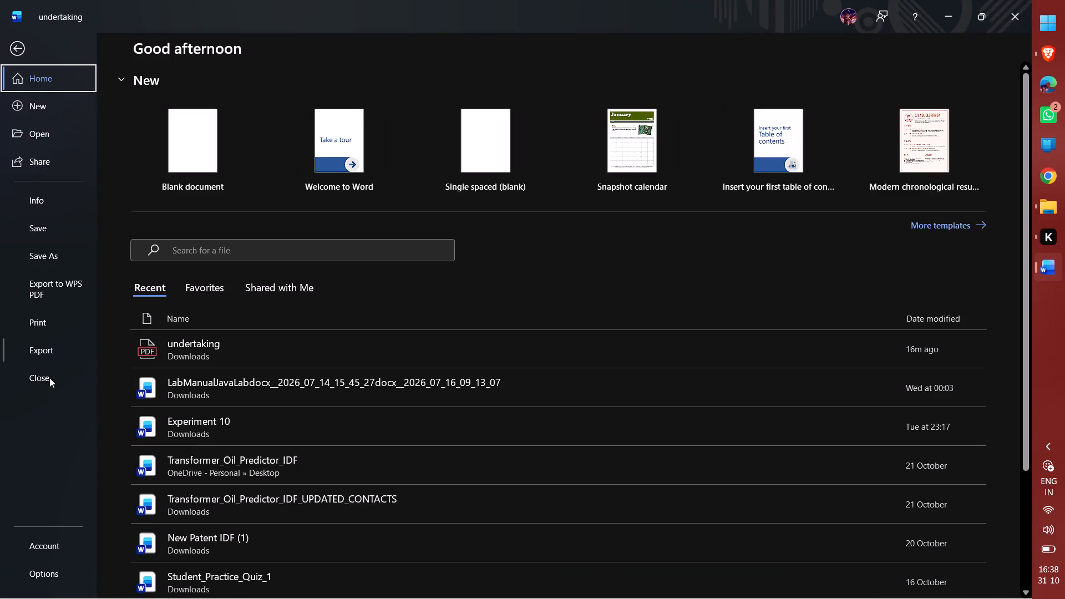
pyautogui.click(41, 542)
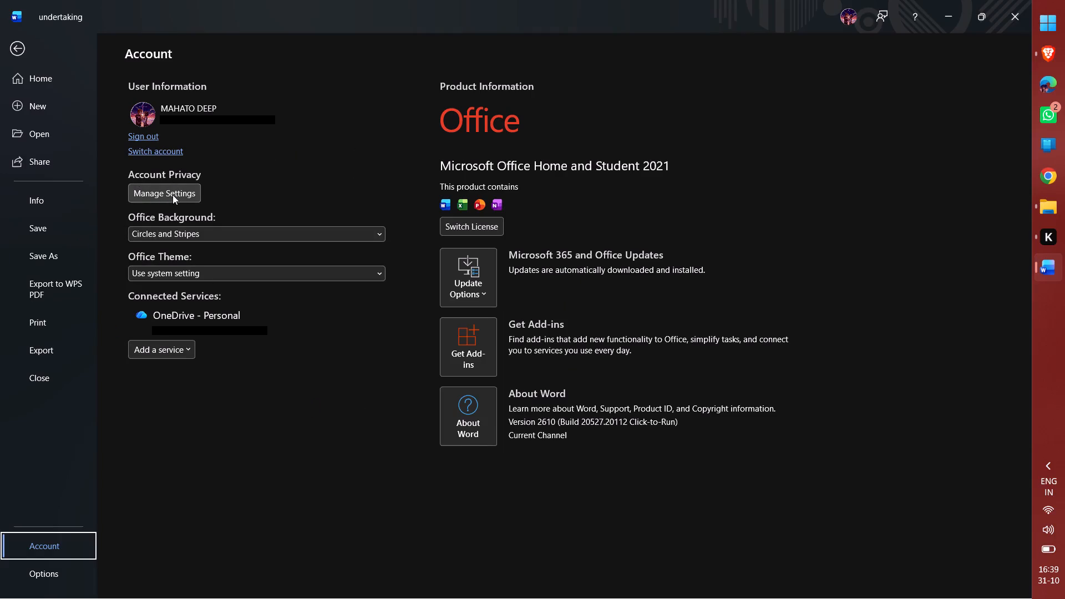
pyautogui.click(179, 272)
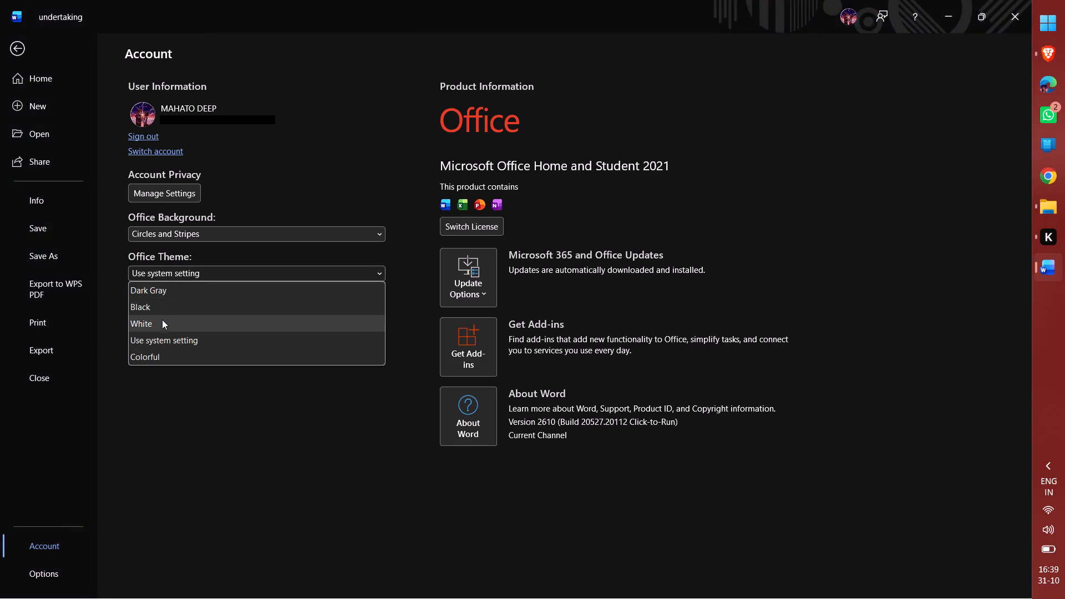
pyautogui.click(161, 321)
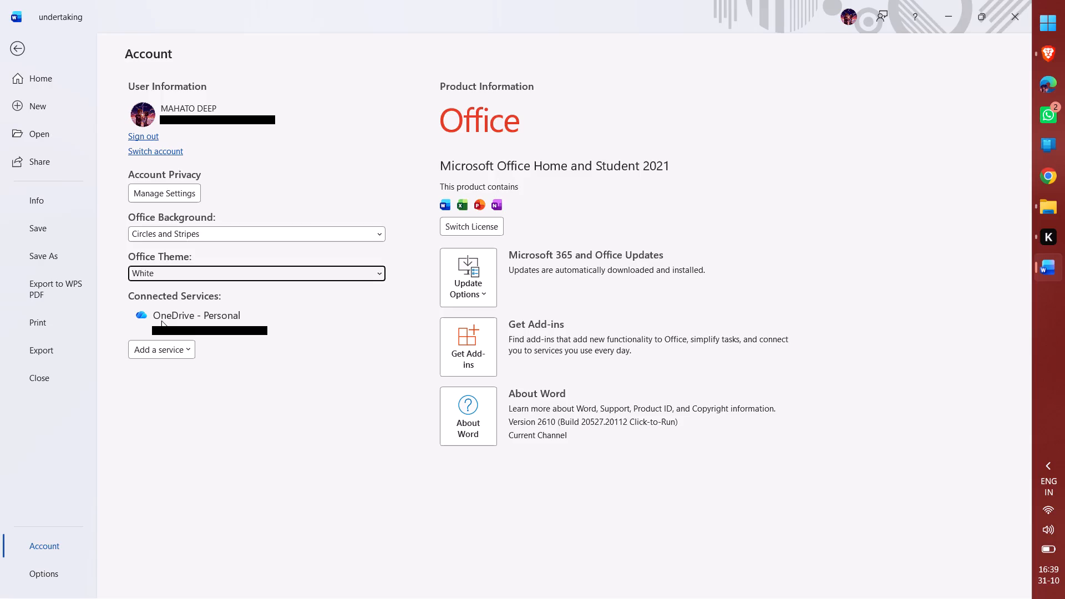
pyautogui.click(18, 47)
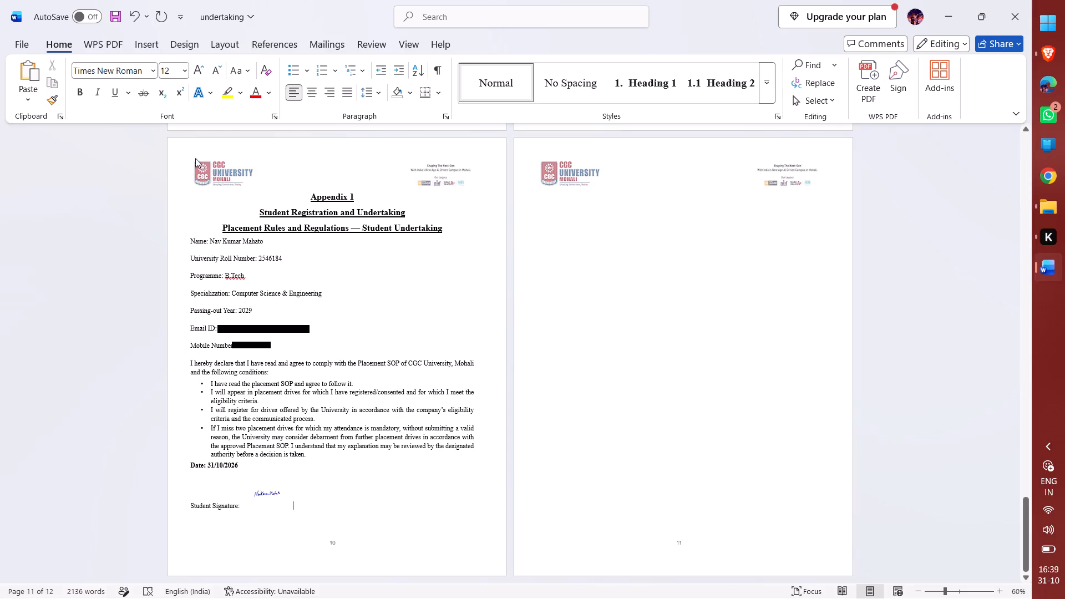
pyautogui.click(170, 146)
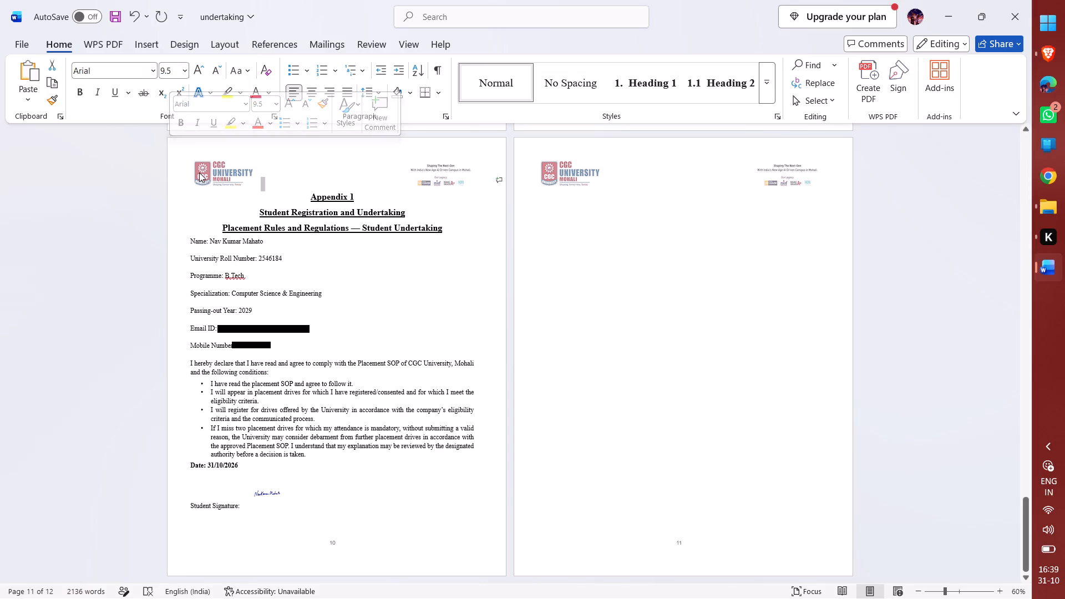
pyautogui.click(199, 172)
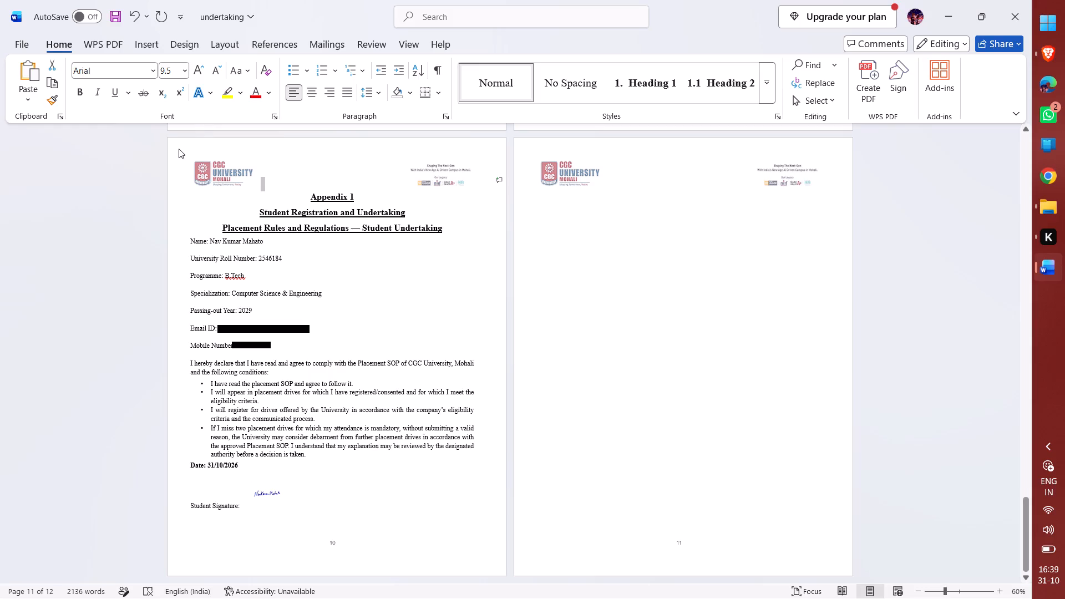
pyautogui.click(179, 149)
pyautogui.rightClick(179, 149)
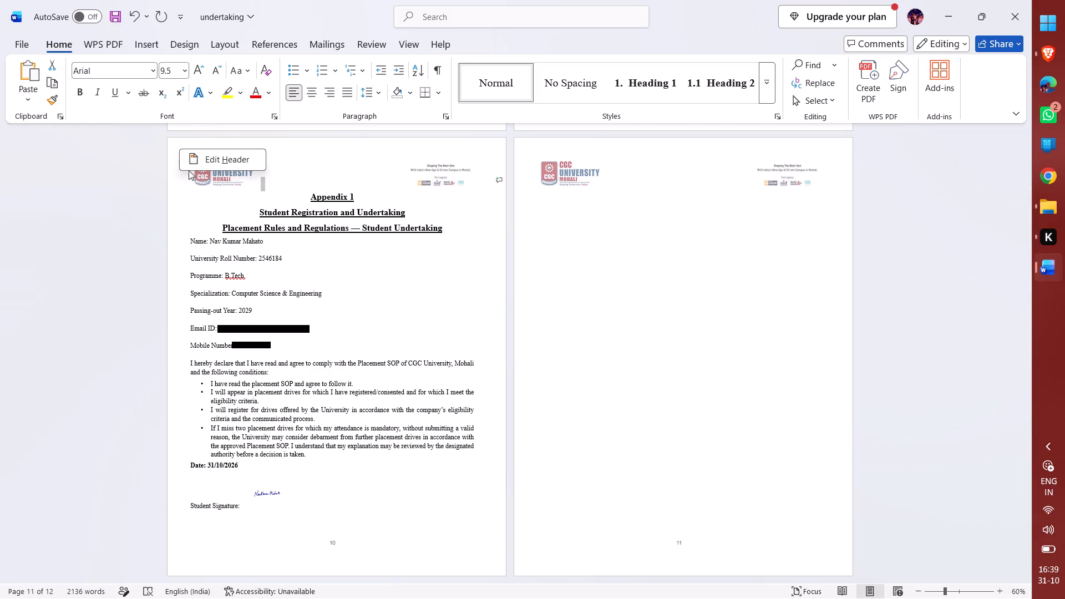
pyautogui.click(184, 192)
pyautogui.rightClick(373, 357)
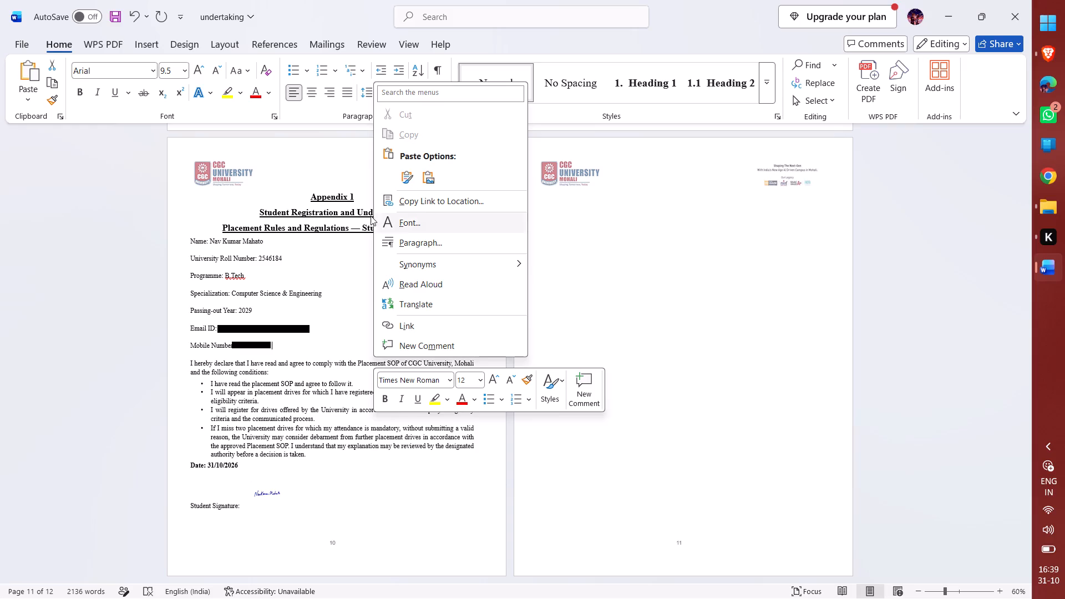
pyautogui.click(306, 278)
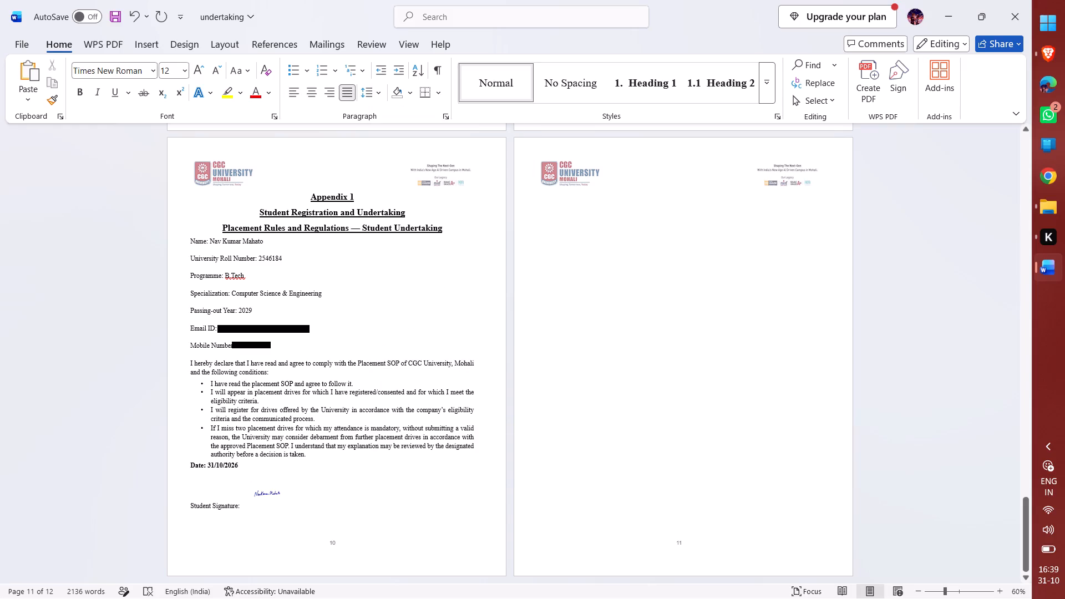
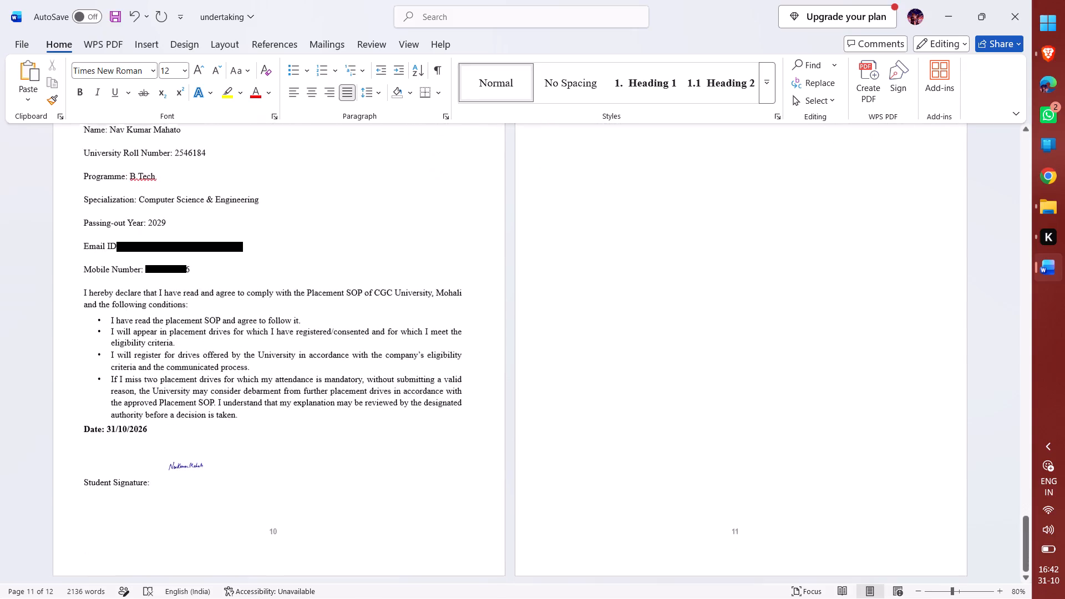
# Close the undertaking document and choose to save its changes in the Downloads folder.
pyautogui.scroll(-1, 221, 501)
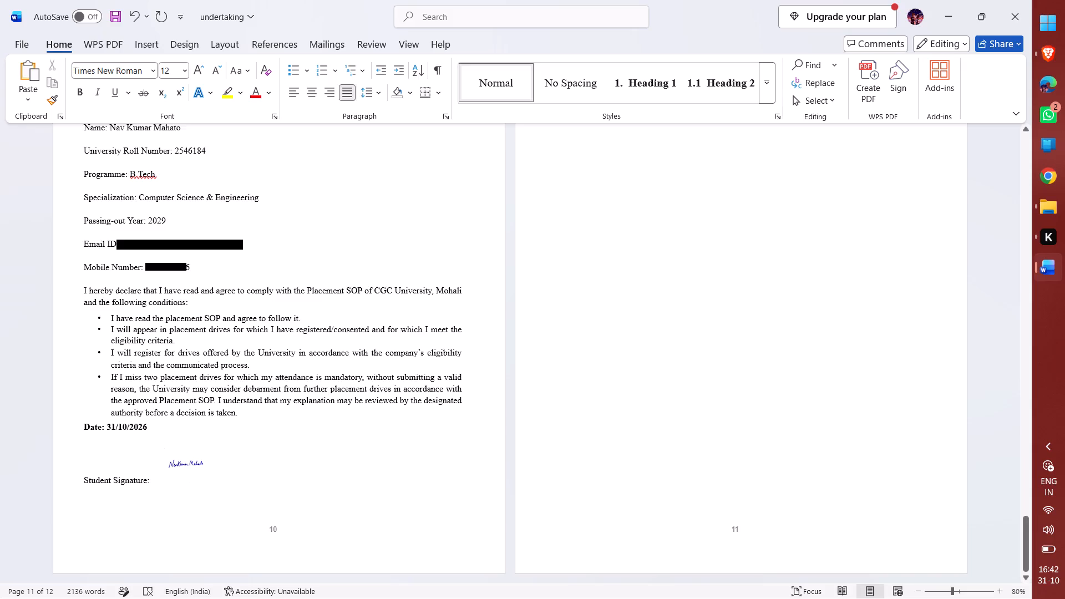
pyautogui.scroll(1, 221, 501)
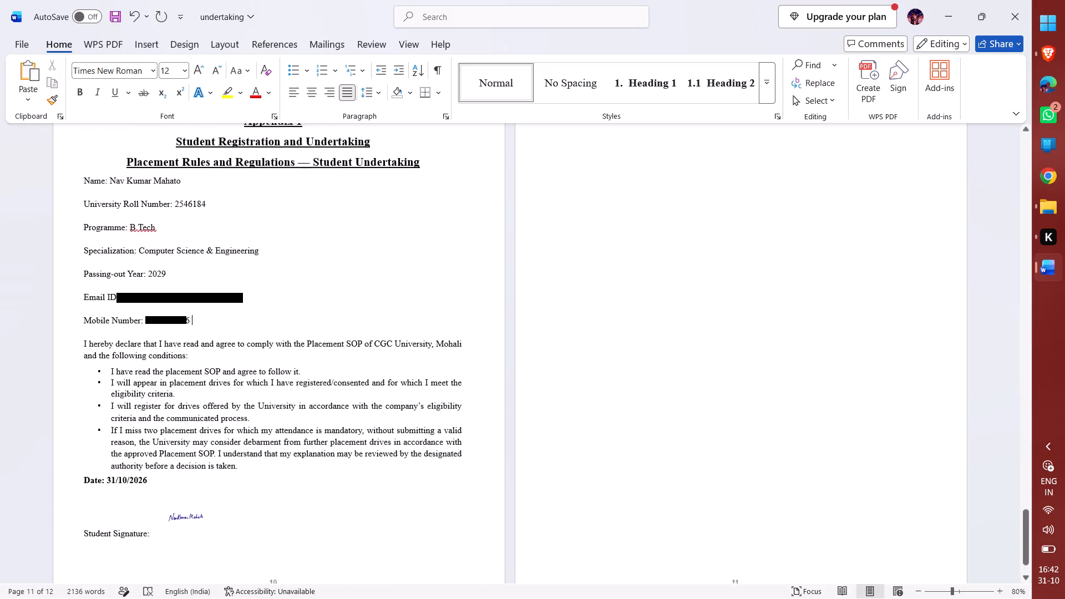
pyautogui.scroll(1, 221, 501)
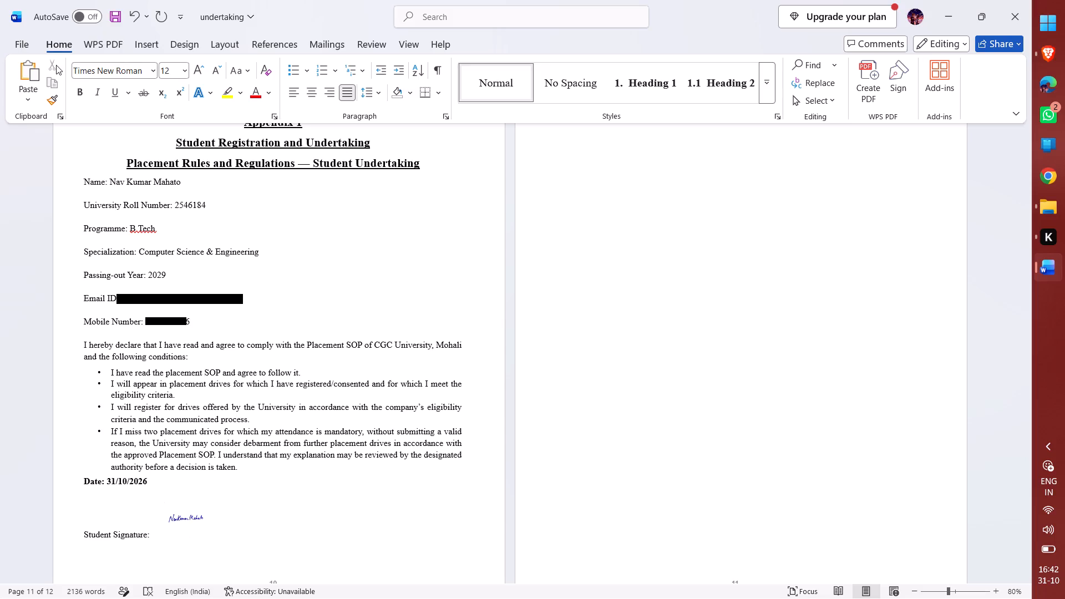
pyautogui.click(1018, 19)
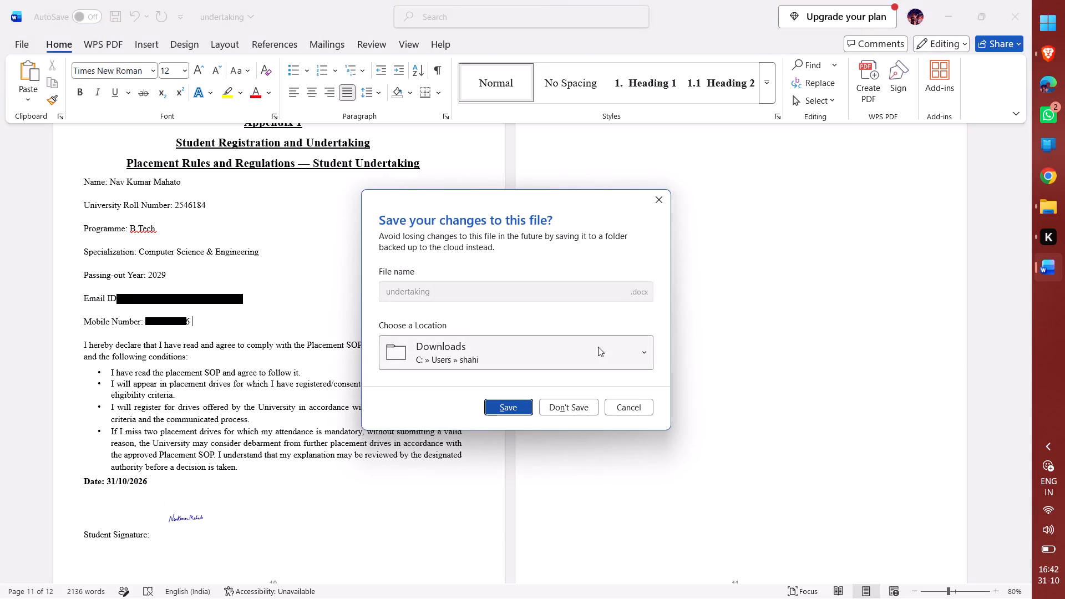
pyautogui.click(507, 407)
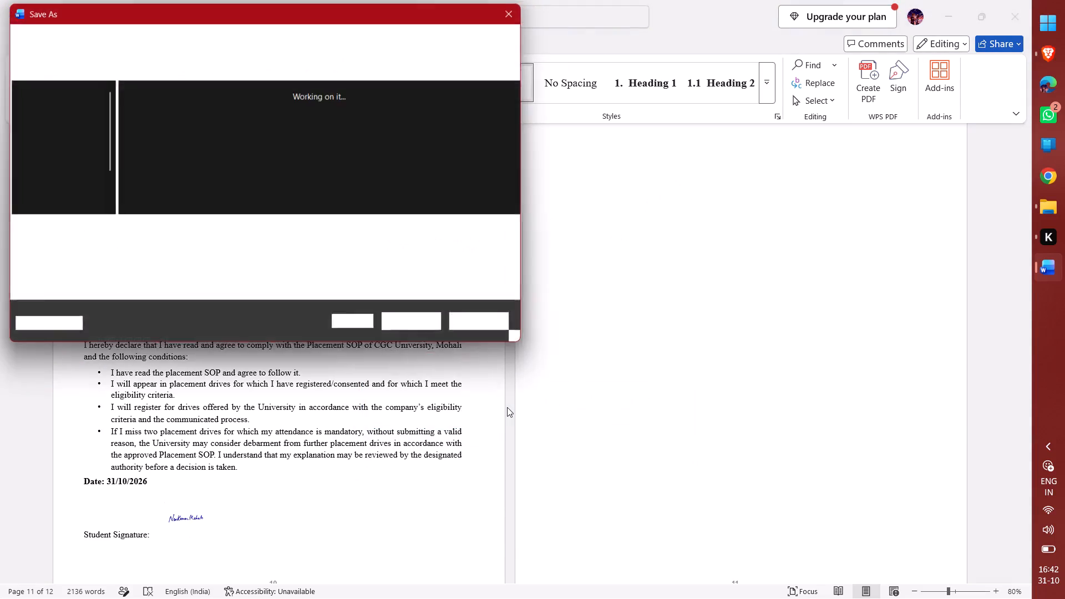